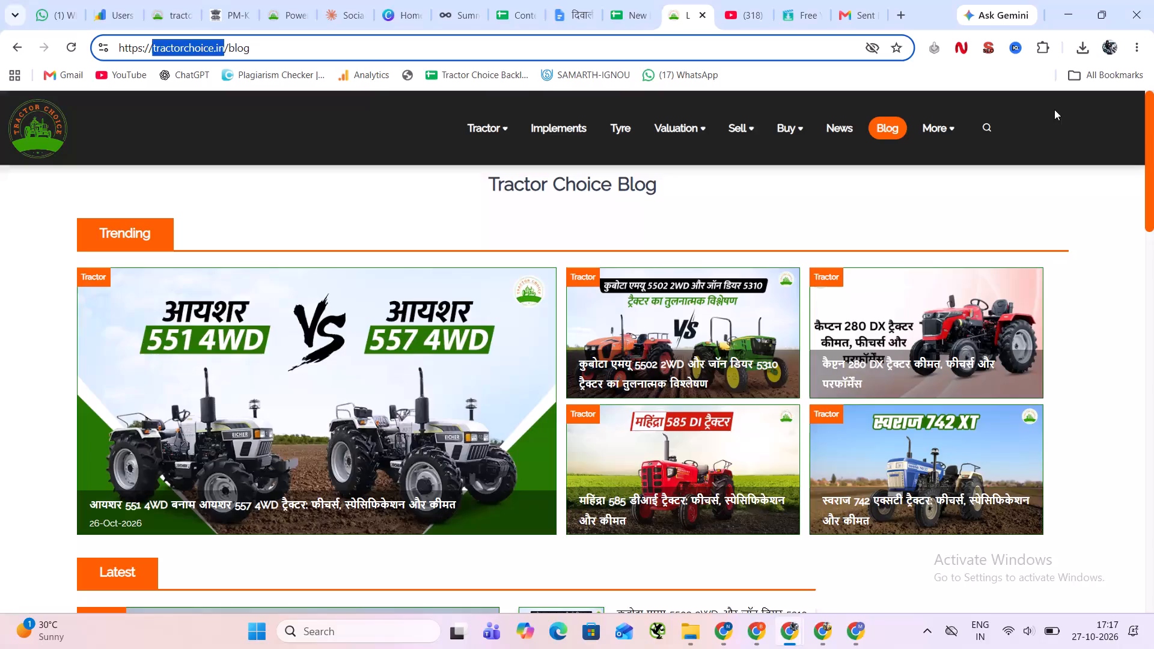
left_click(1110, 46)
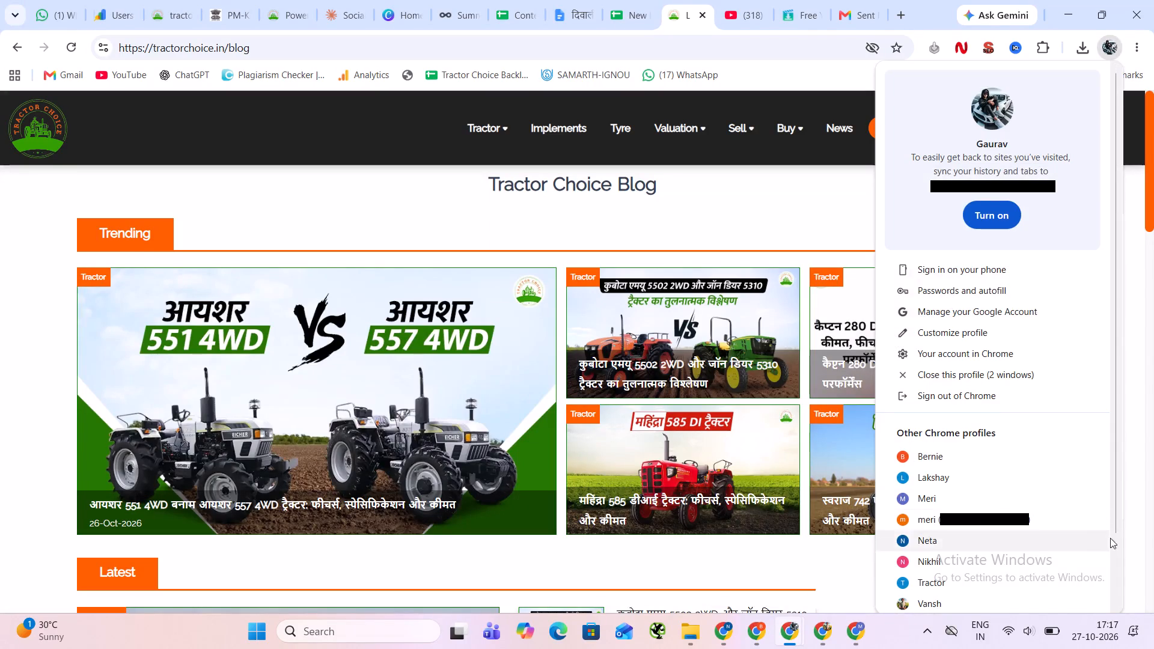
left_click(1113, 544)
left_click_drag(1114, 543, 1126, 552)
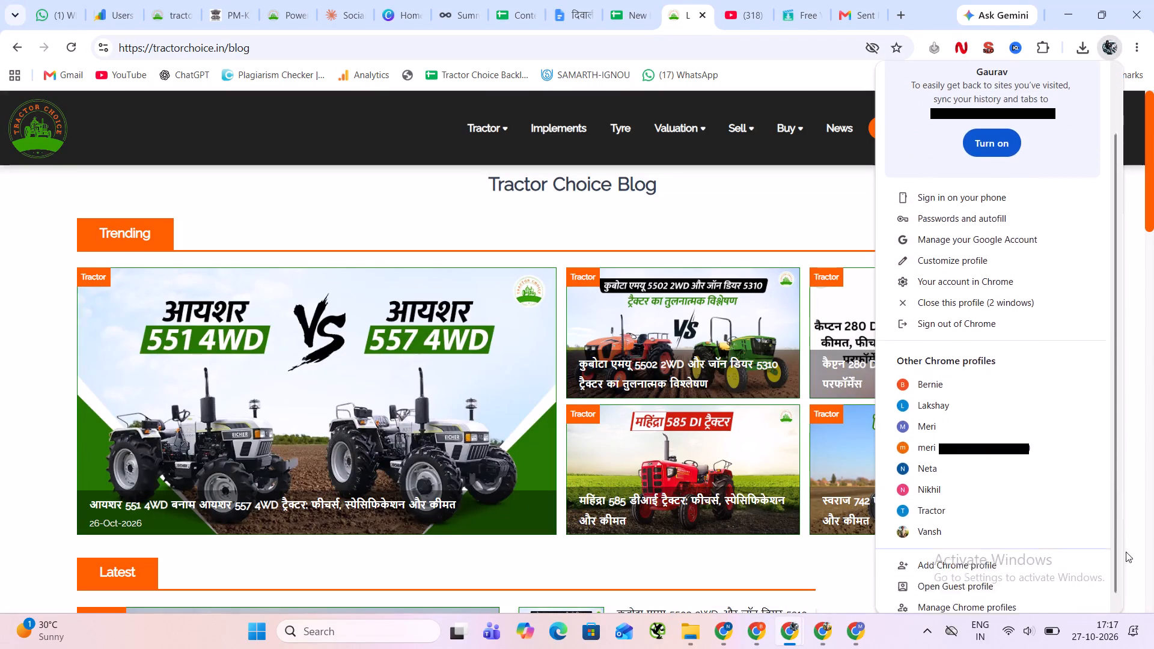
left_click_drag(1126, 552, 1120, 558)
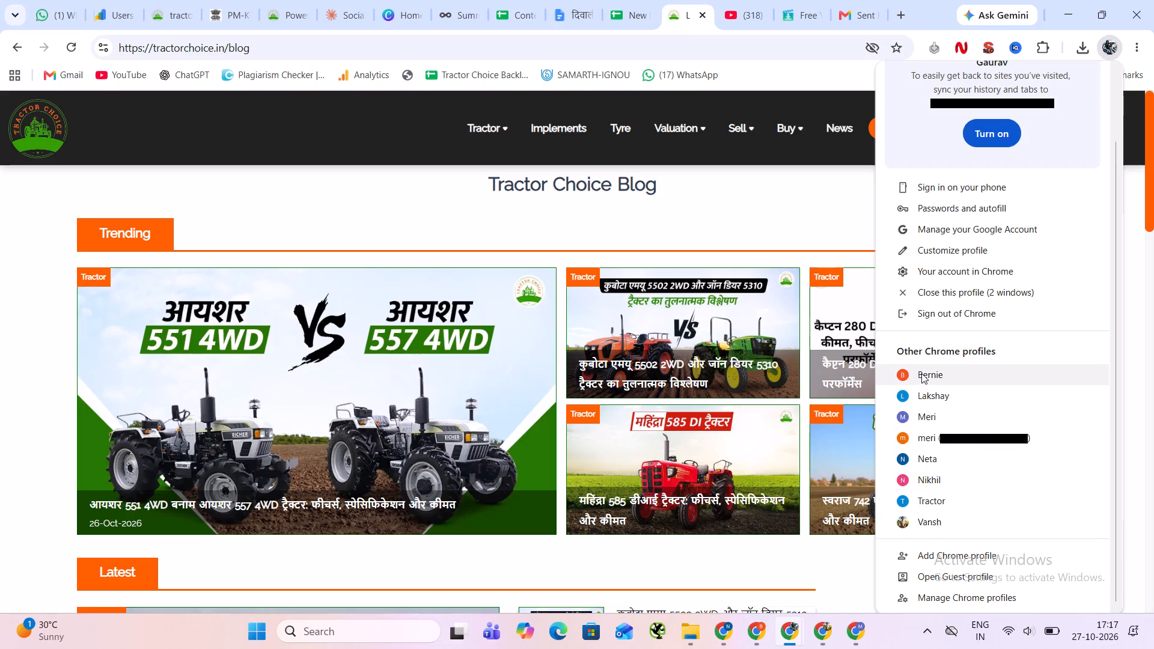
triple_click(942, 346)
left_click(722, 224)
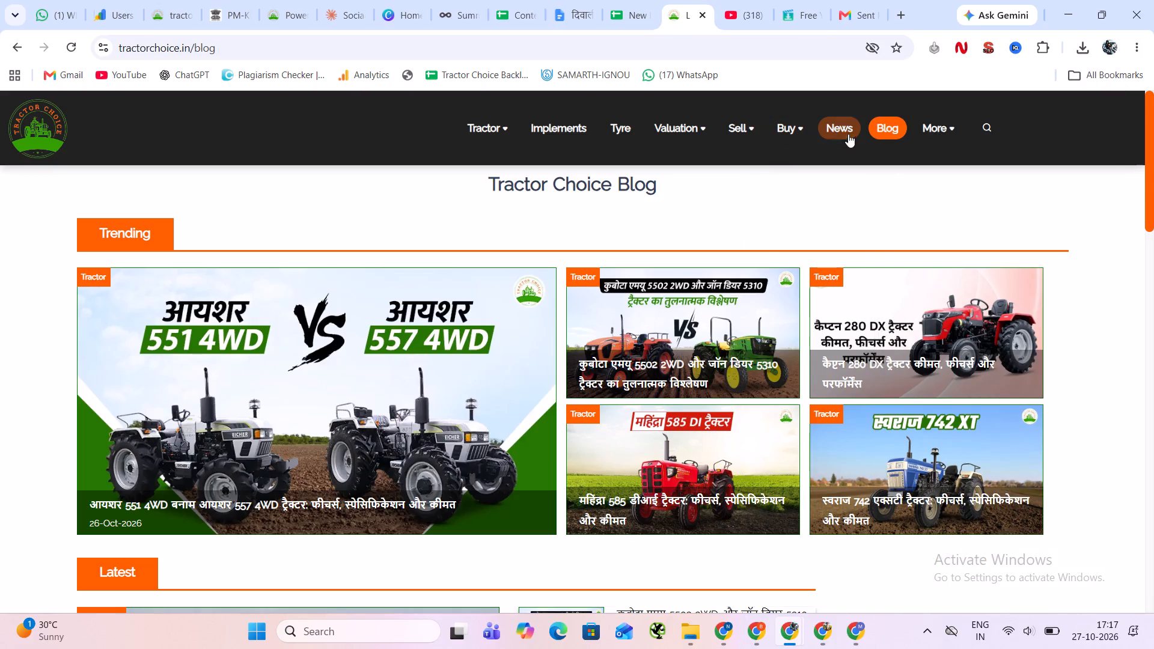
Open the Tractor Choice site's News page and highlight its heading "Tractor choice Latest News".
left_click(848, 136)
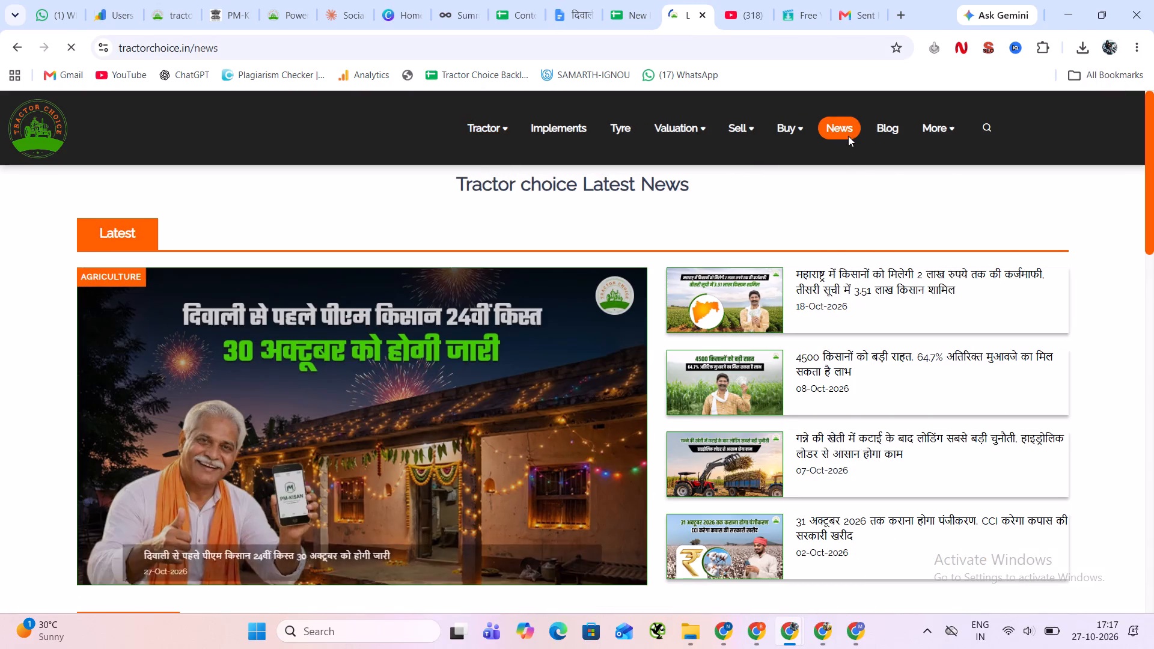
left_click(516, 445)
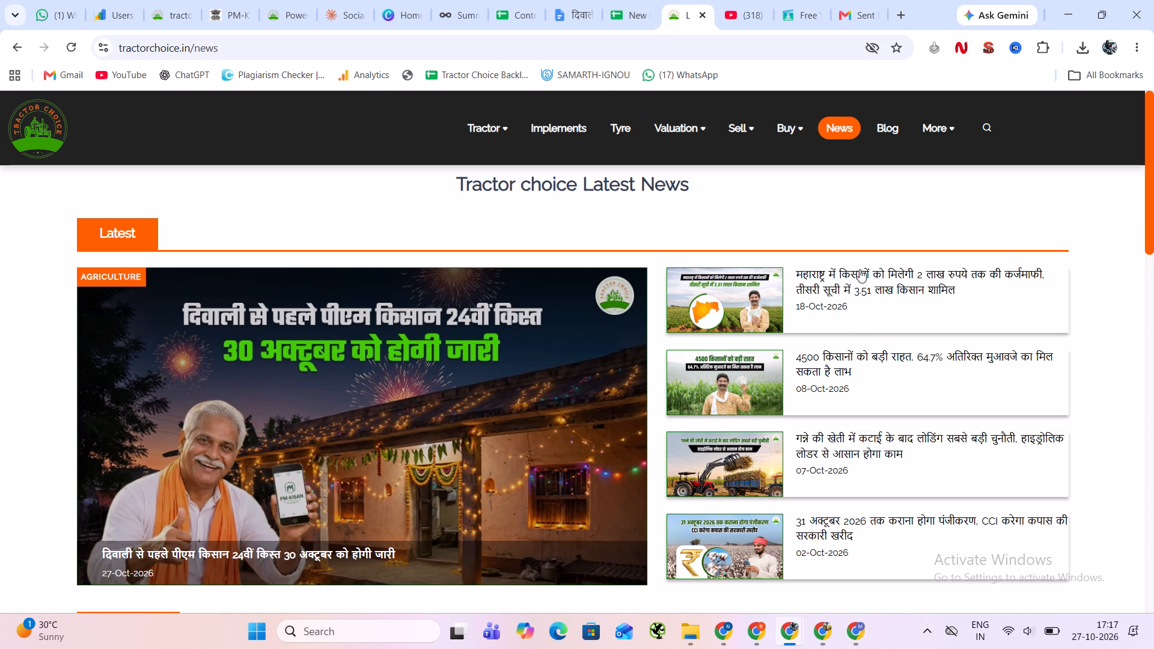
triple_click(649, 181)
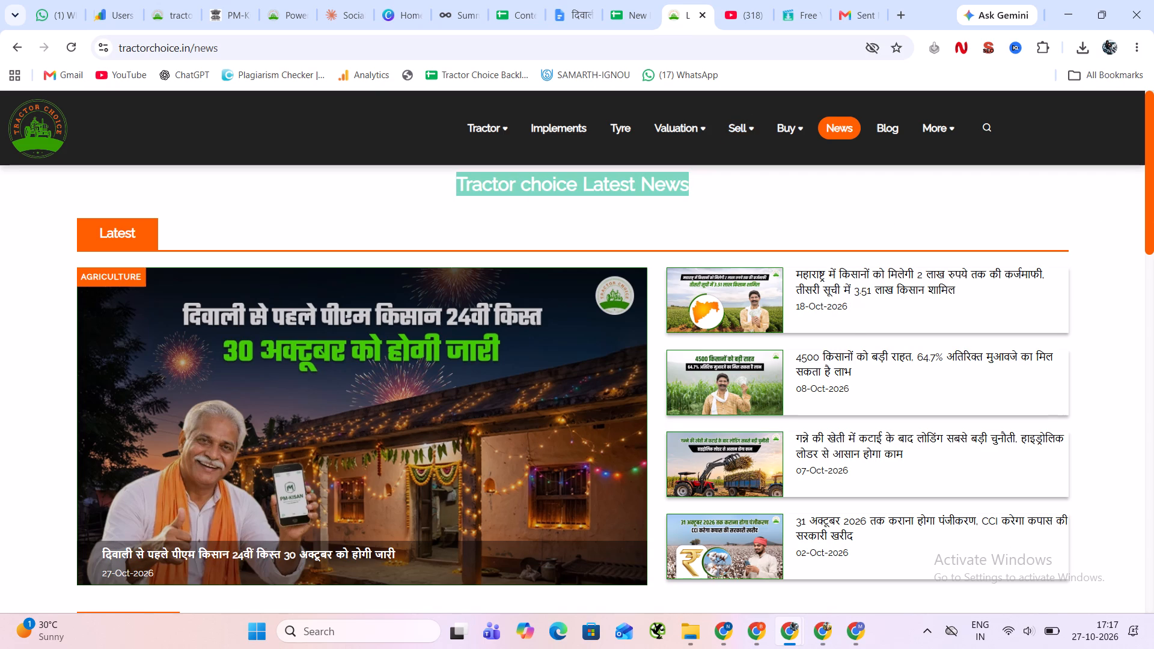
left_click(591, 186)
double_click(591, 186)
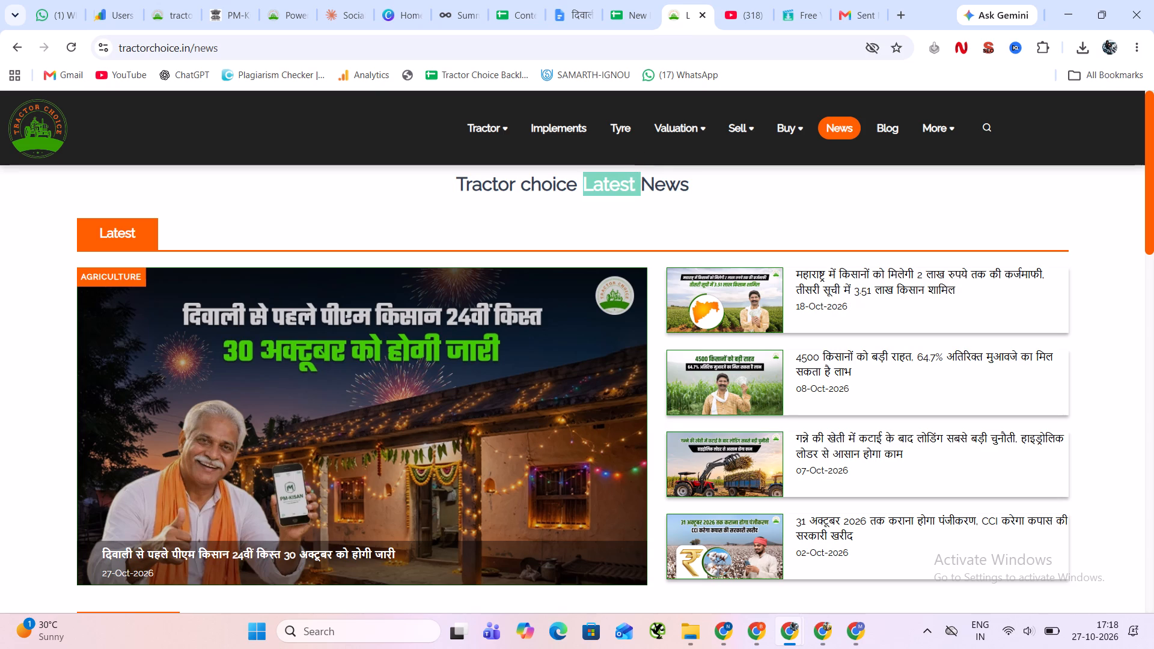
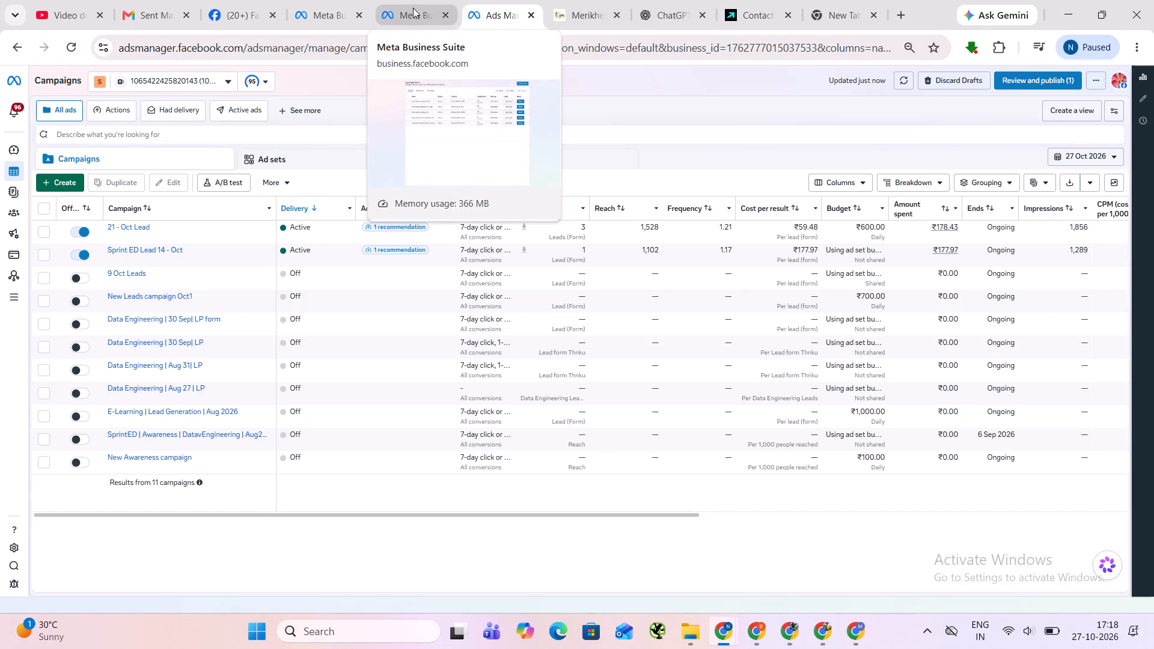
Reload the Campaigns page to refresh the ad campaign performance data.
left_click(71, 47)
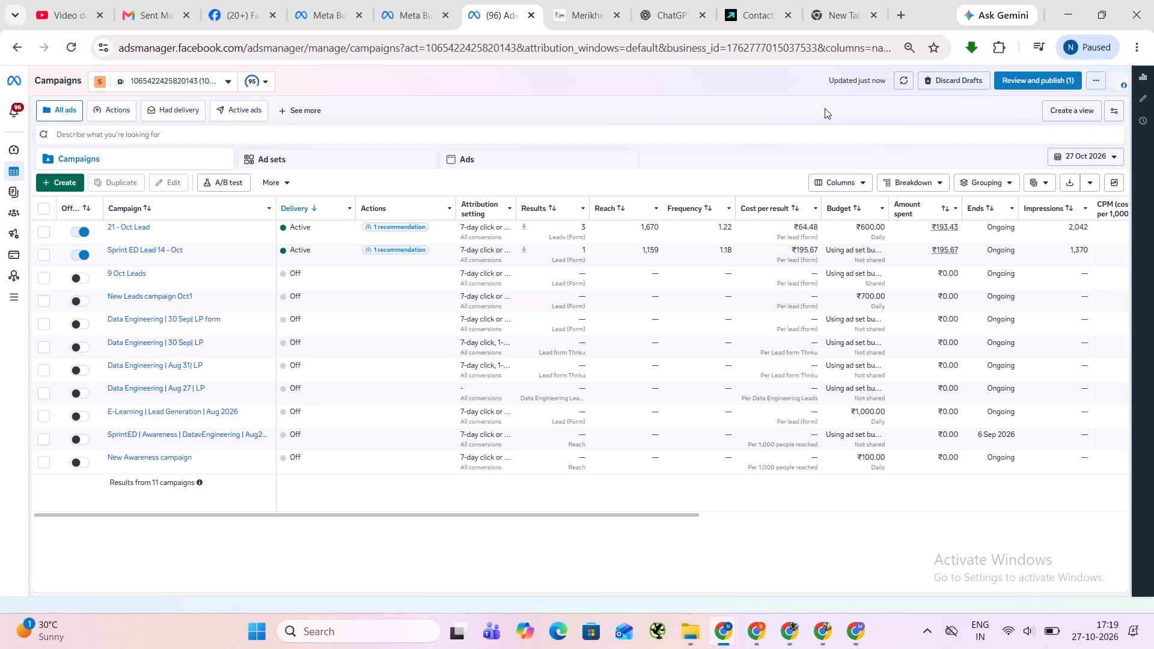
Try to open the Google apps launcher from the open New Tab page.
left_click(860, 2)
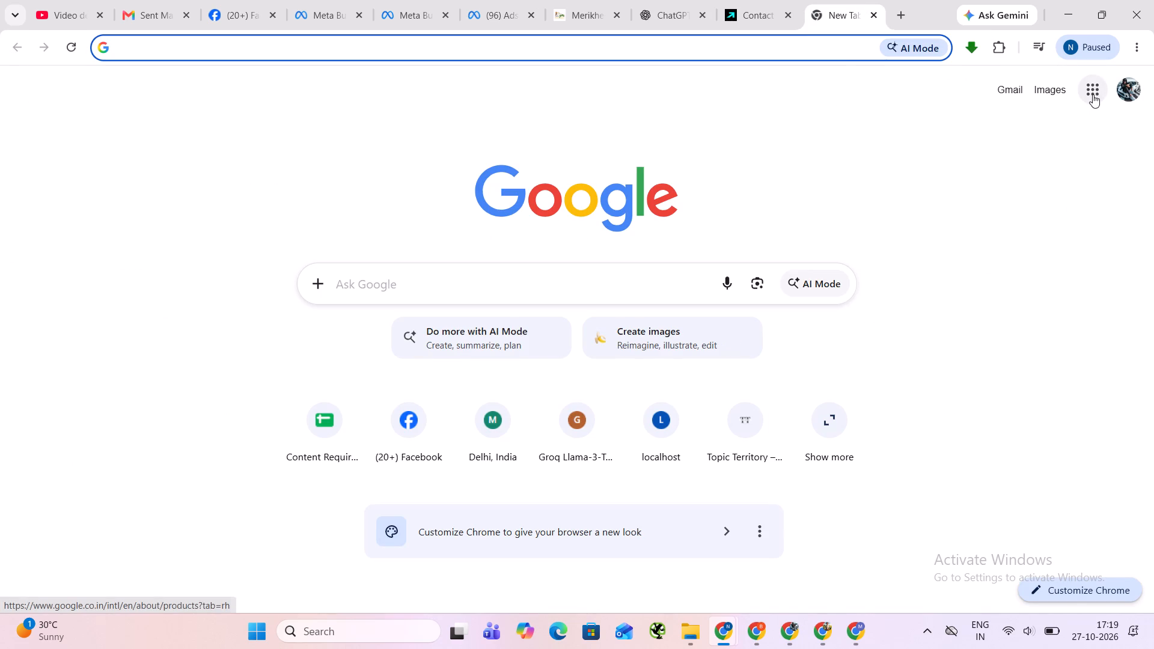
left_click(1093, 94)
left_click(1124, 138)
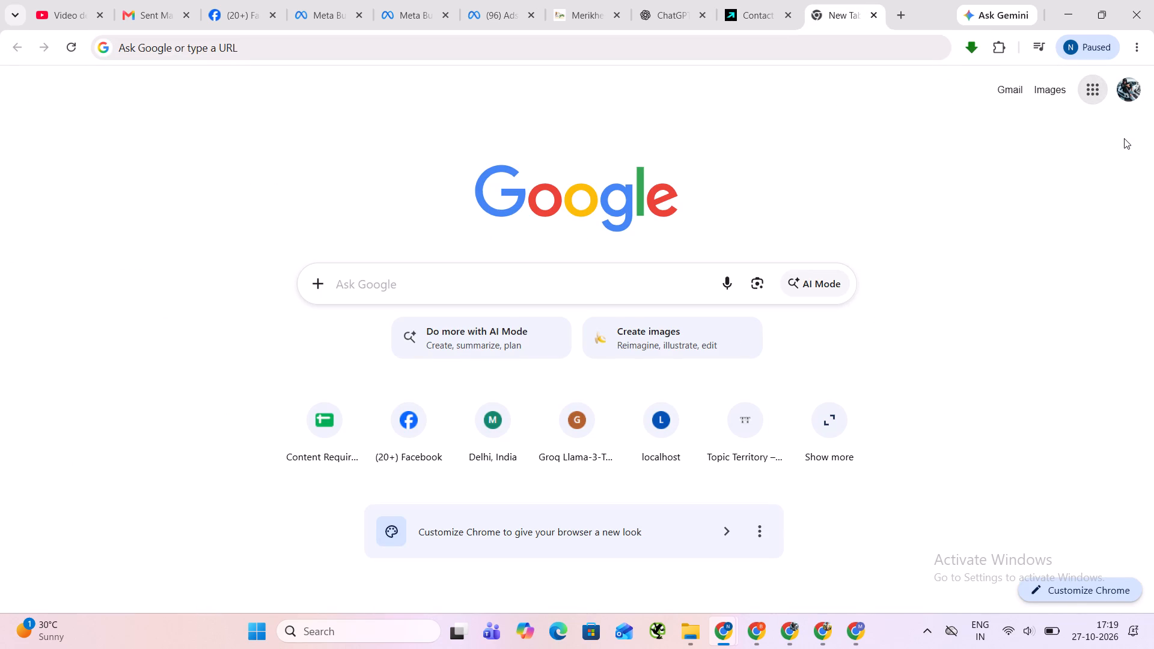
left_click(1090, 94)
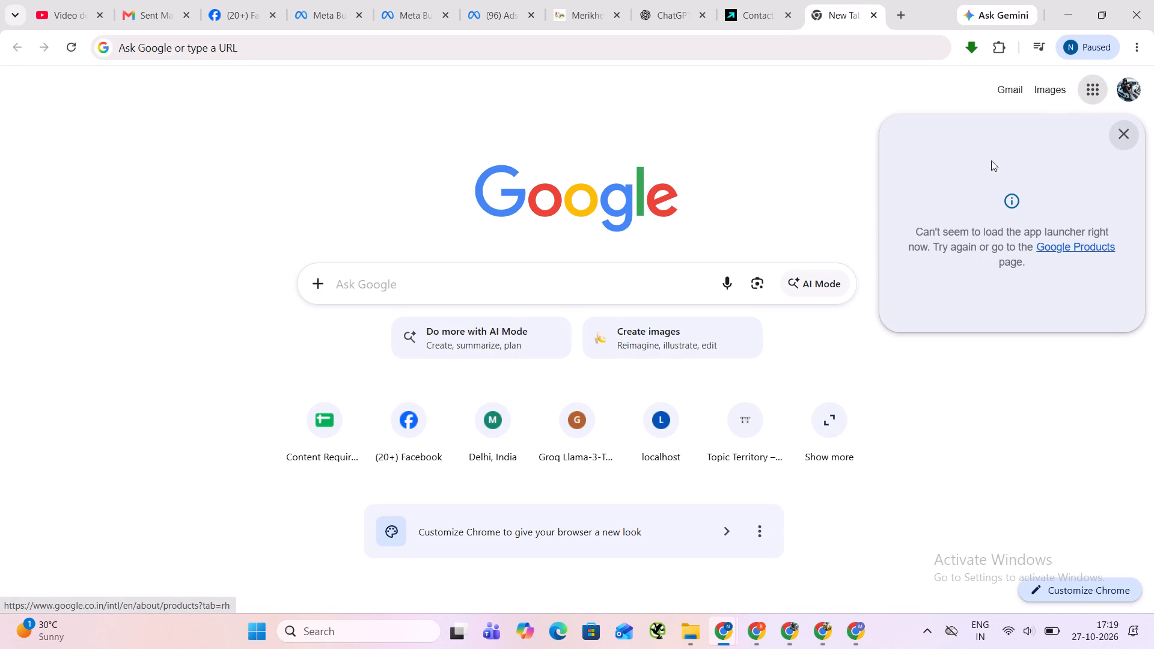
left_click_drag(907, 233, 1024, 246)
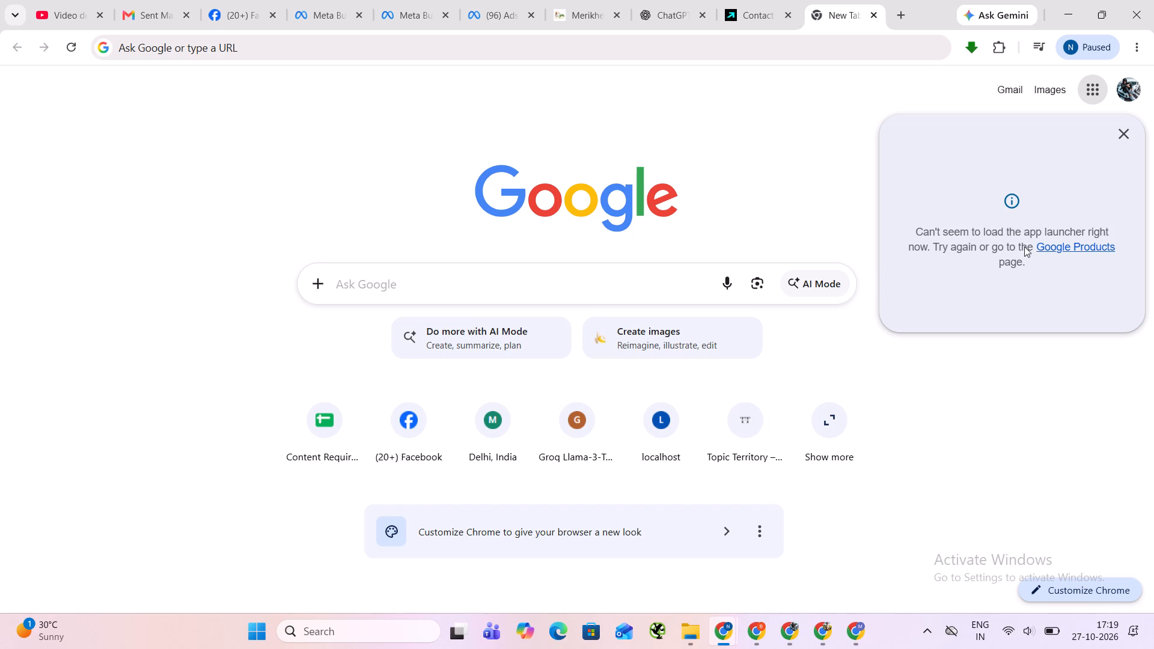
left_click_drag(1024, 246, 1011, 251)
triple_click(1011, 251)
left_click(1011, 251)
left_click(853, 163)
Switch to the other Chrome profile's window showing a New Tab page and open Google Sheets from the Google apps launcher.
left_click(819, 632)
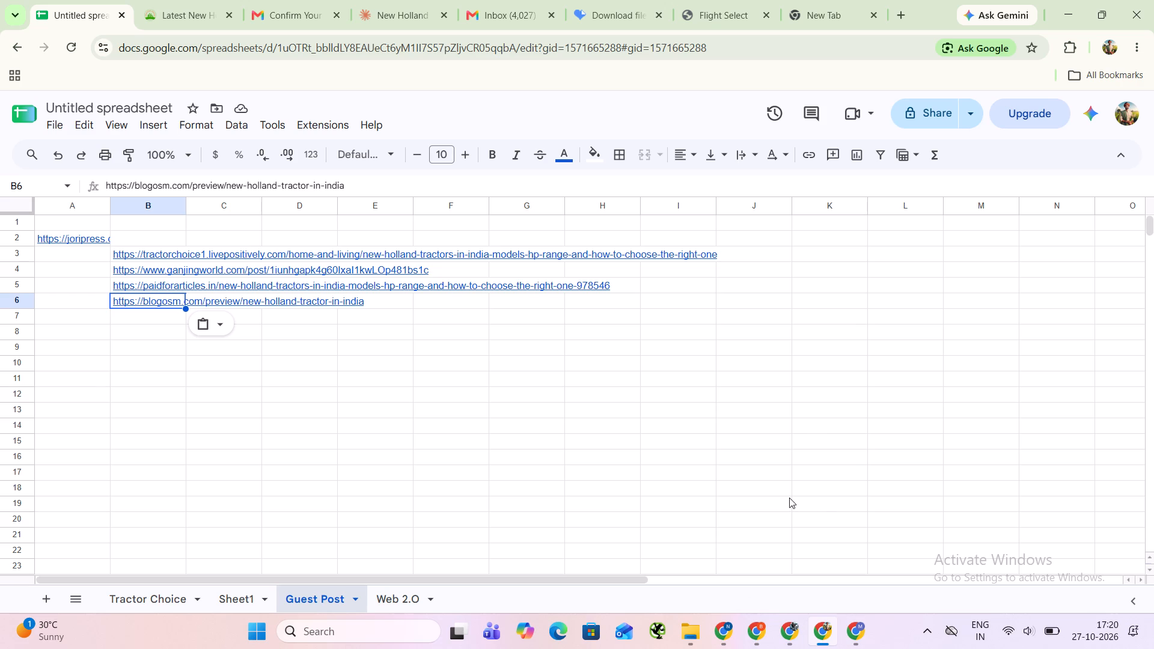
left_click(778, 637)
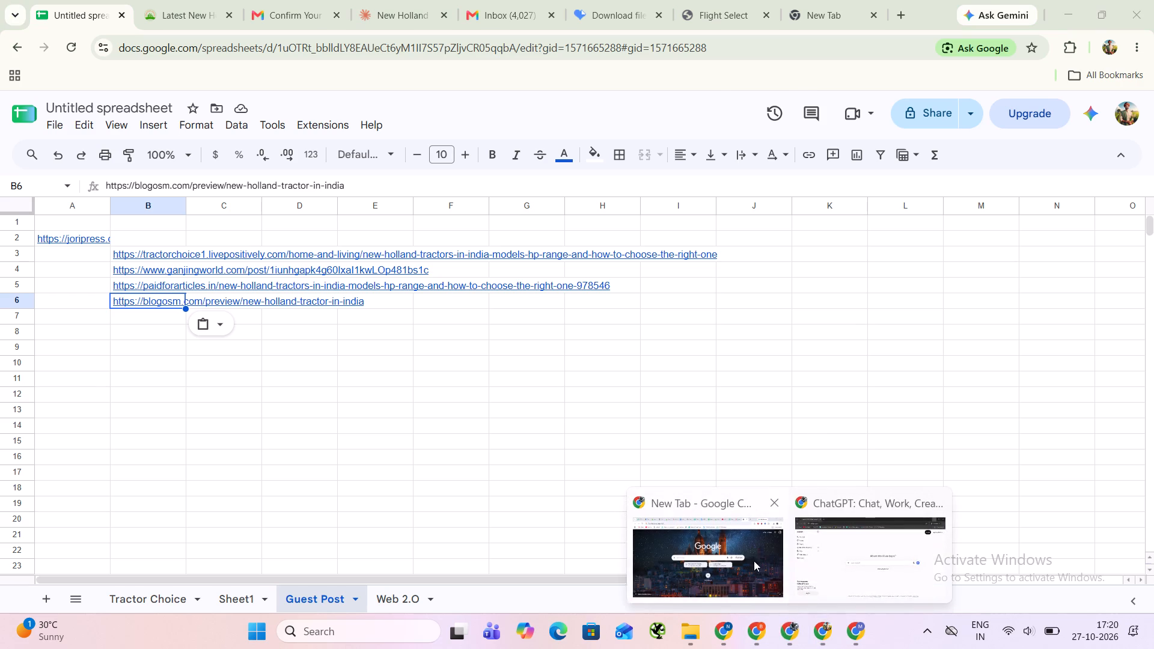
left_click(754, 560)
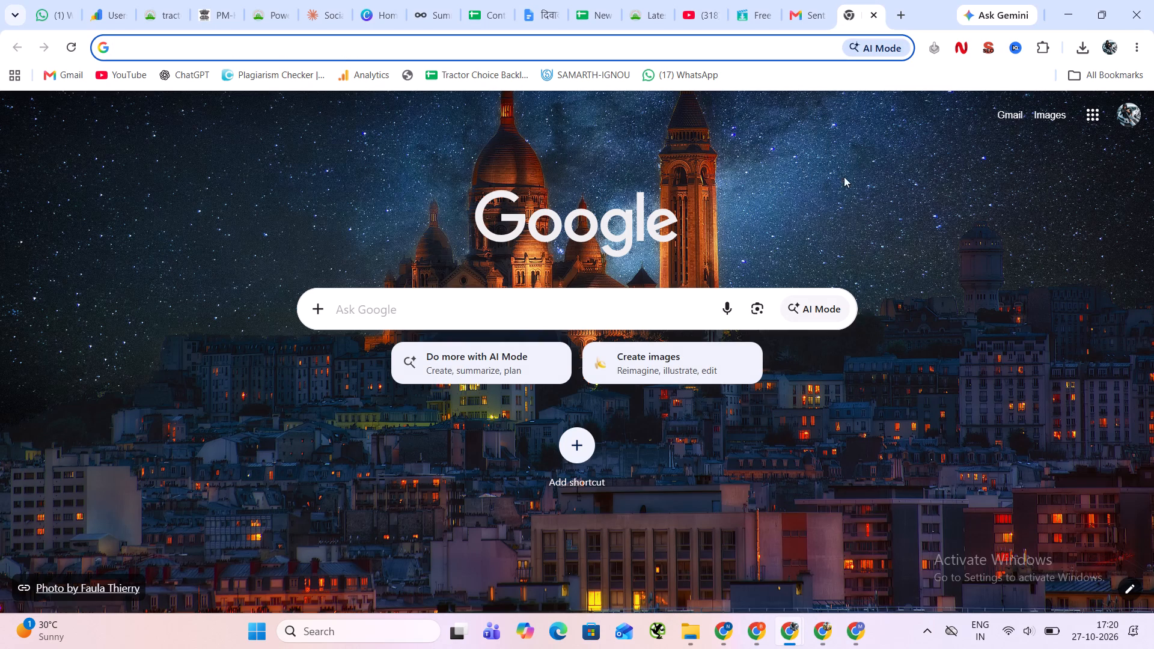
left_click(1090, 116)
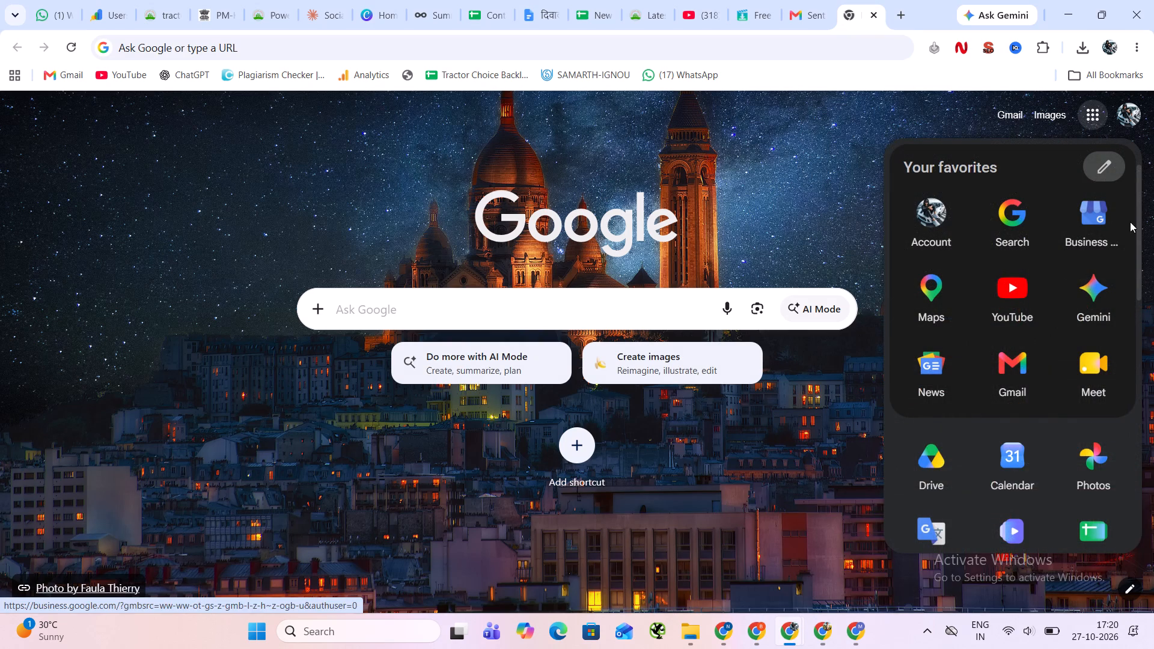
left_click_drag(1141, 229, 1153, 294)
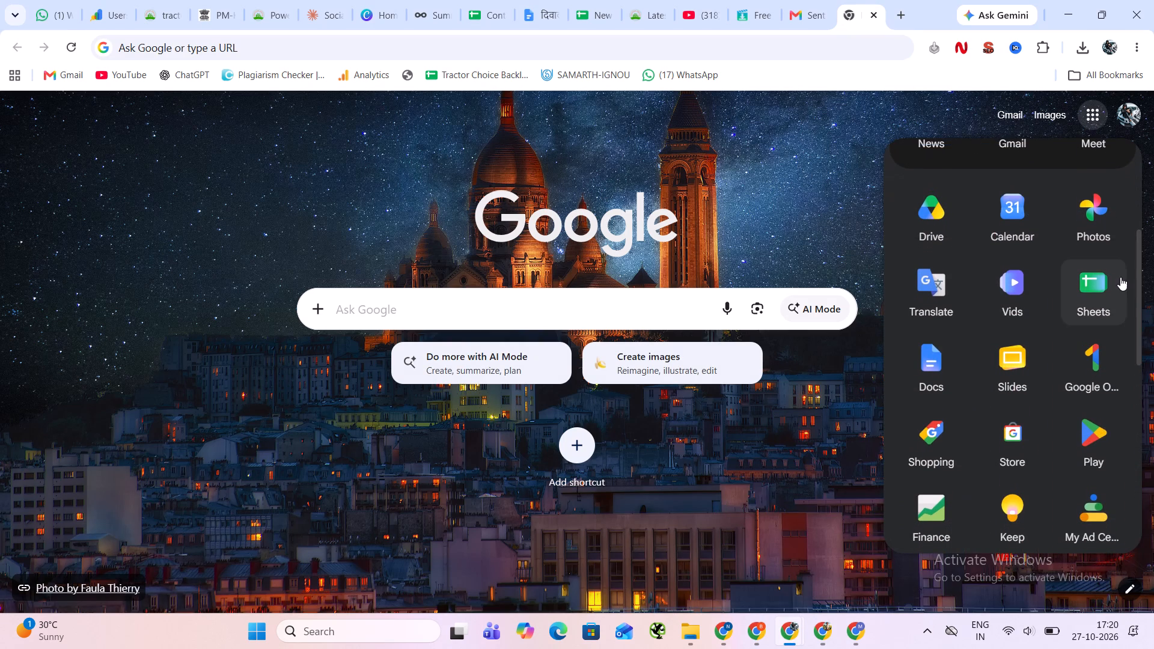
left_click(1113, 279)
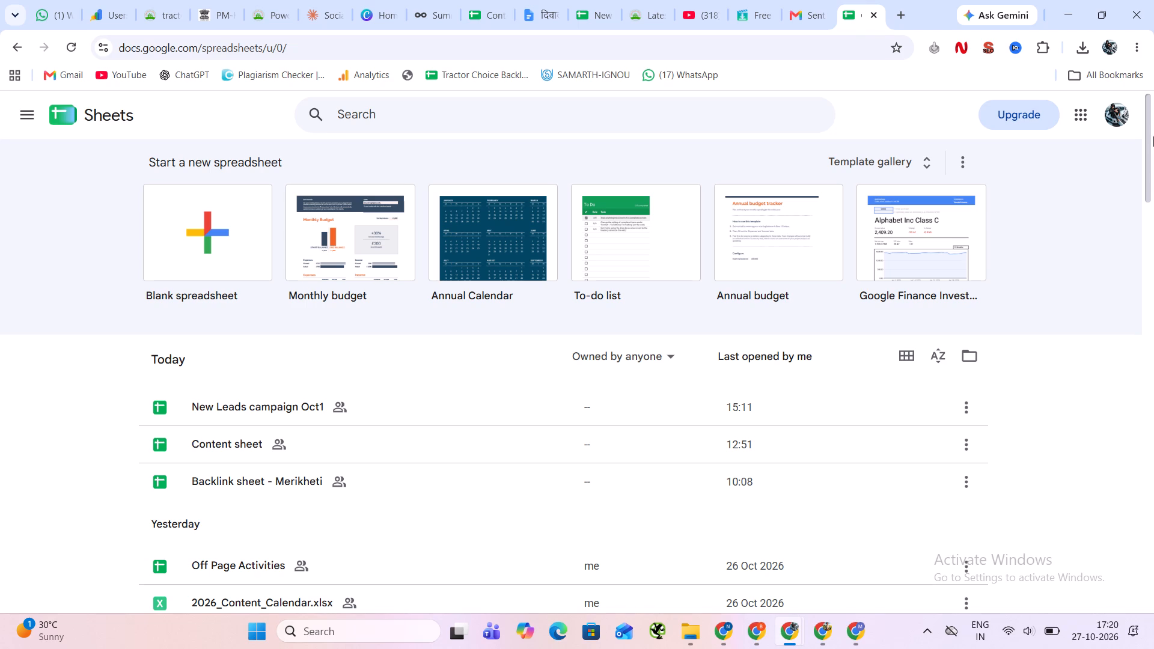
Look through the list of recent spreadsheets on the Google Sheets home page.
left_click_drag(1153, 123, 1153, 152)
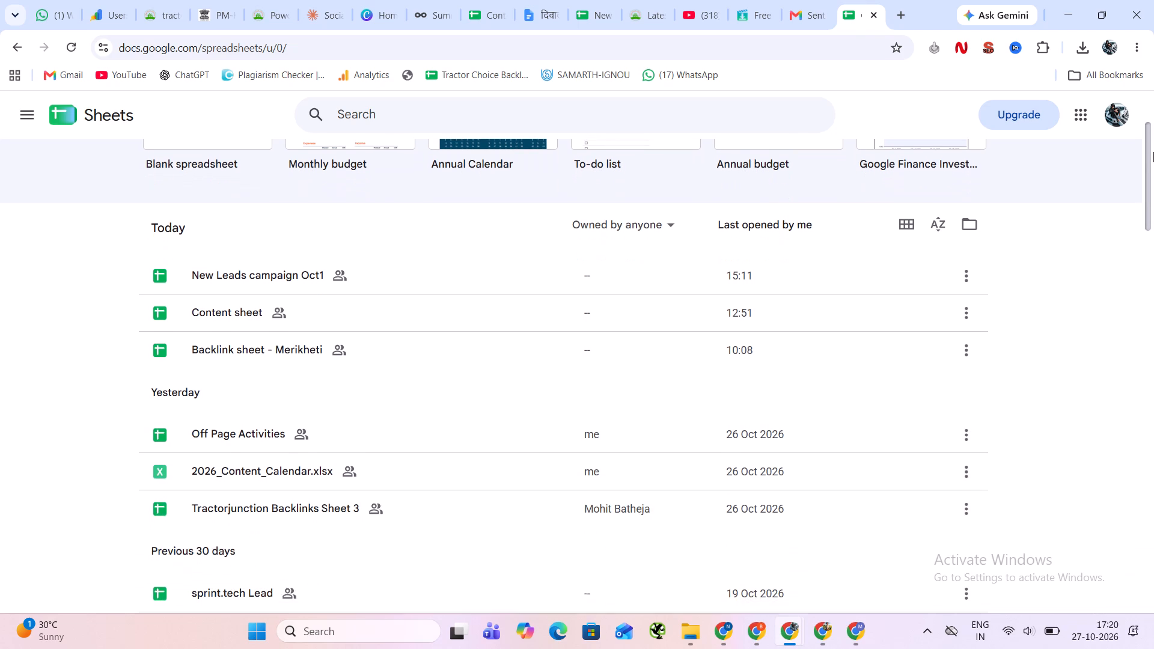
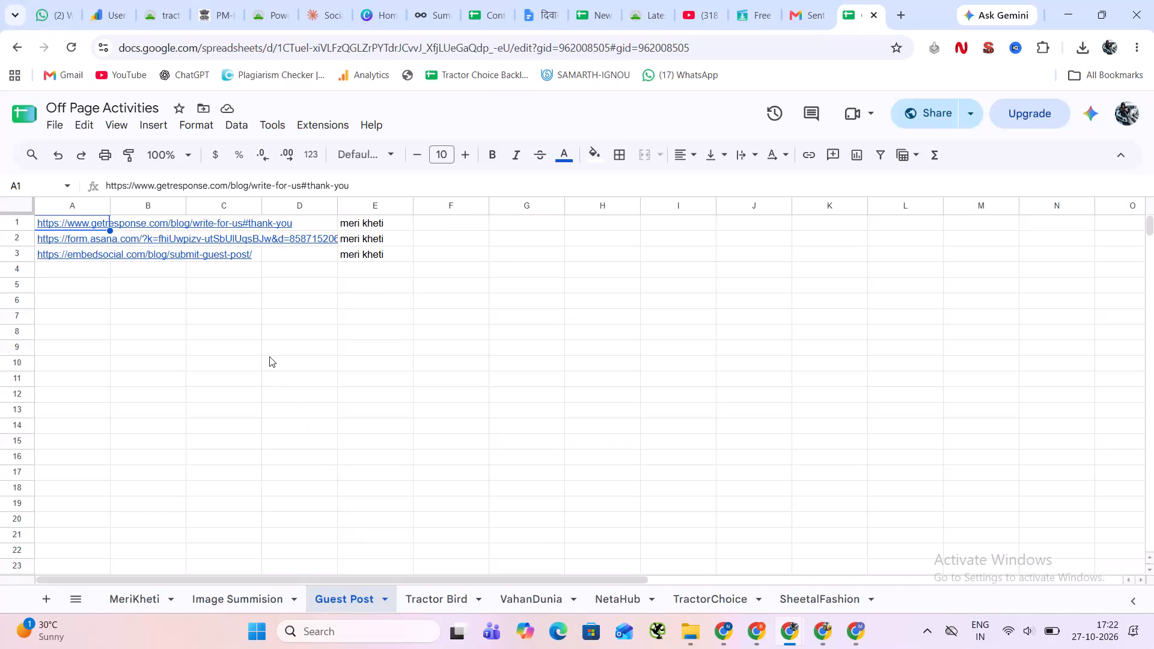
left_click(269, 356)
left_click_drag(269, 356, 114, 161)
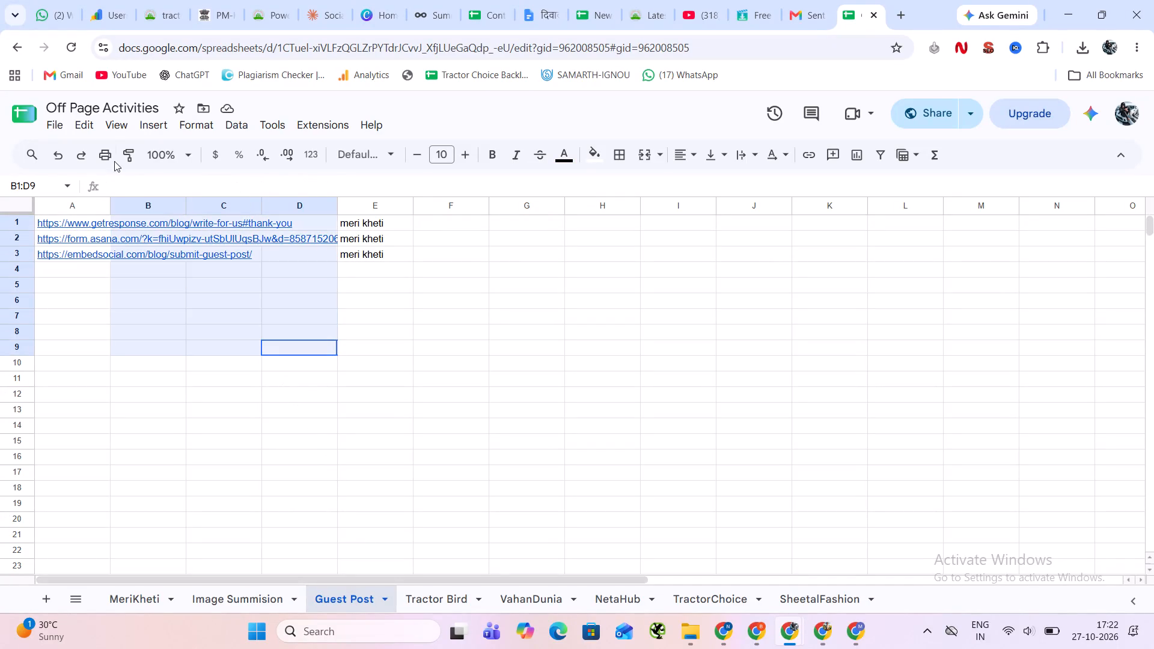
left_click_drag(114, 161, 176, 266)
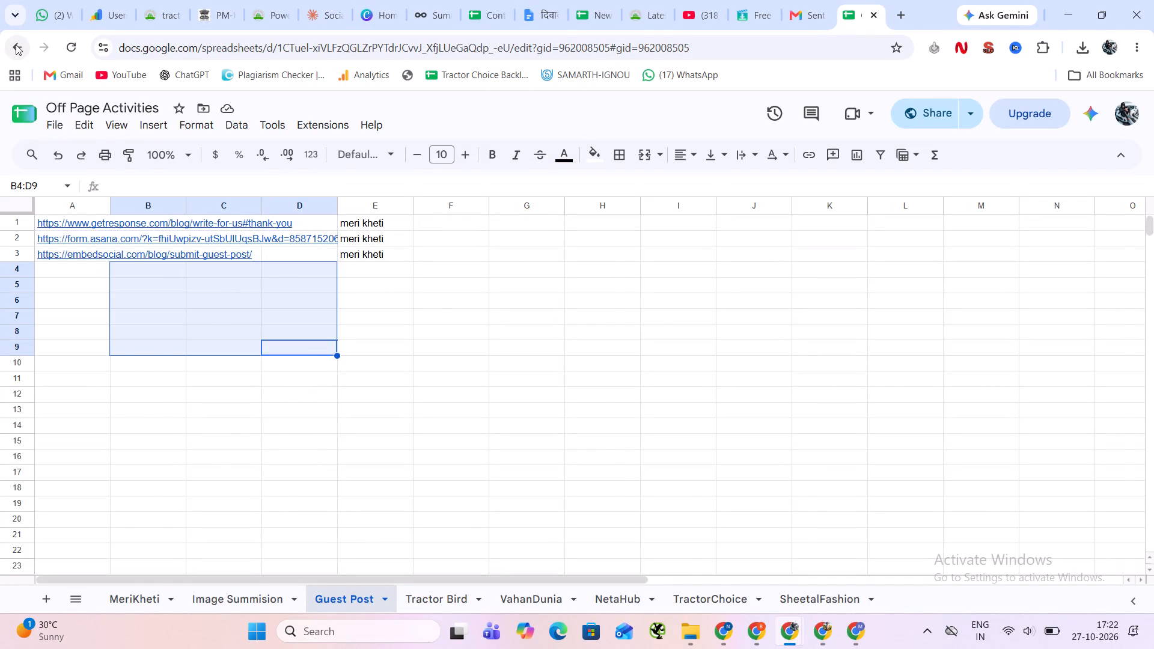
Leave the Off Page Activities spreadsheet and return to the Google Sheets home page.
left_click(16, 44)
left_click(8, 52)
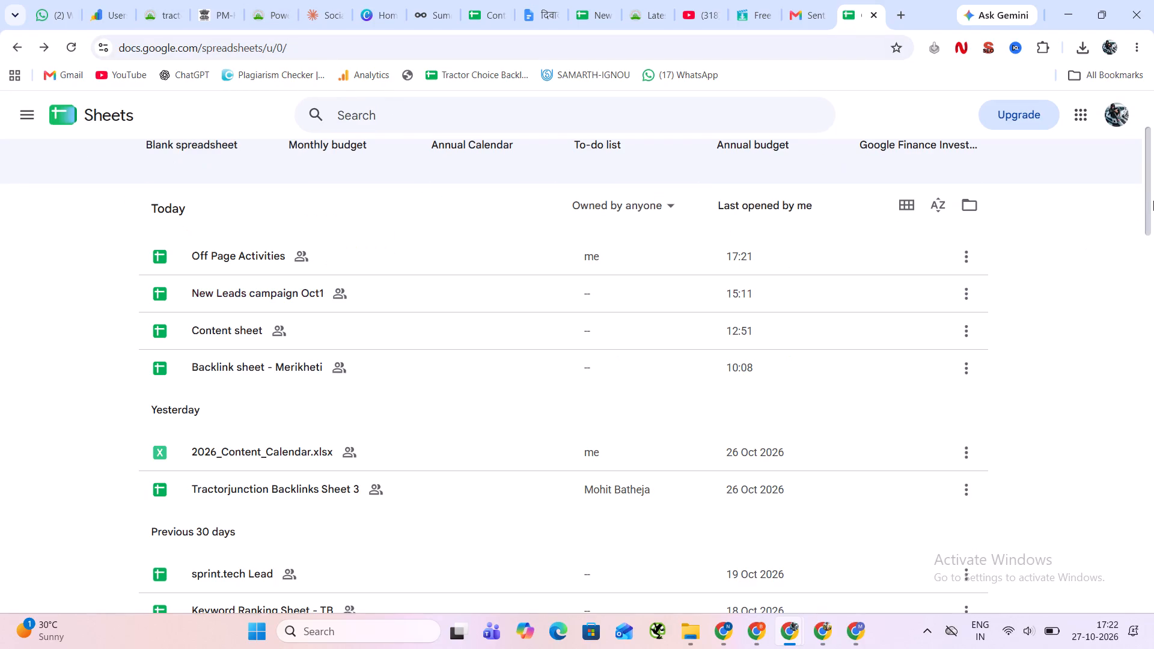
Look through the recent spreadsheets from today, yesterday and the previous 30 days for the related working sheet.
left_click_drag(1153, 201, 1152, 228)
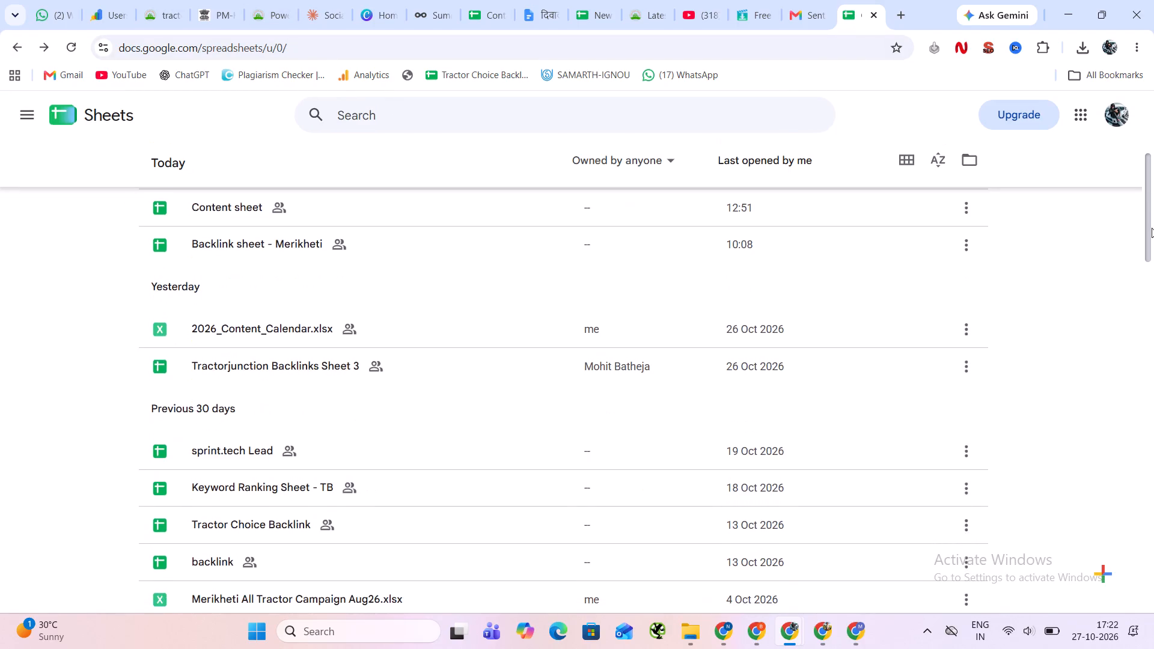
left_click_drag(1152, 228, 1153, 205)
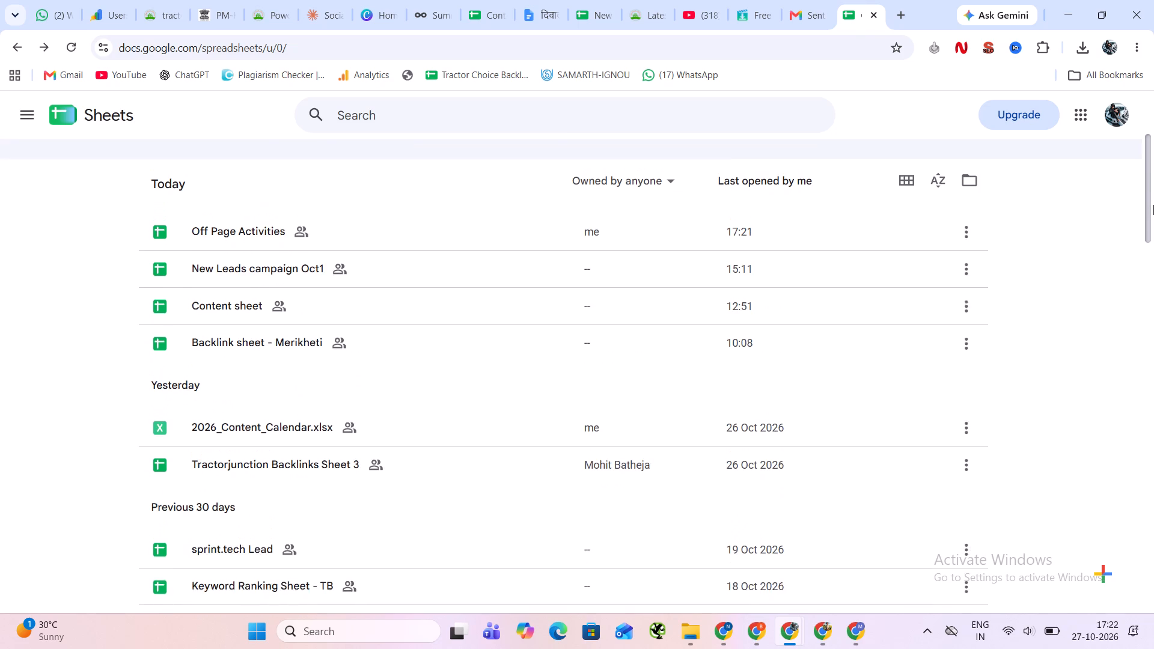
left_click_drag(1153, 205, 1145, 213)
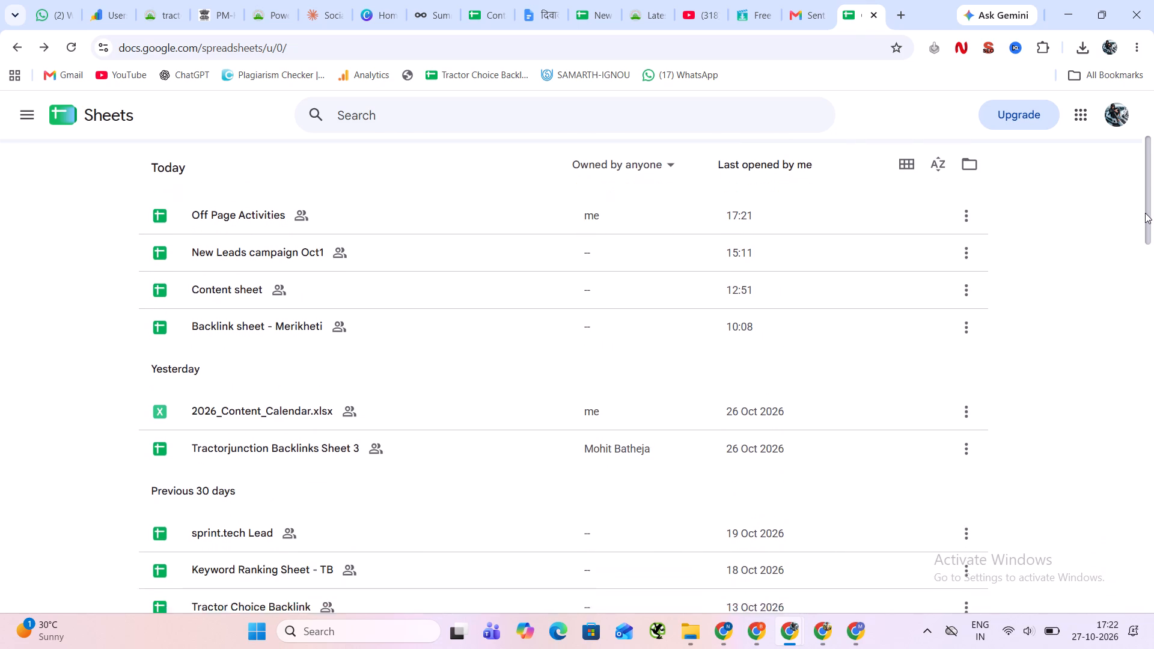
left_click_drag(1145, 213, 1135, 249)
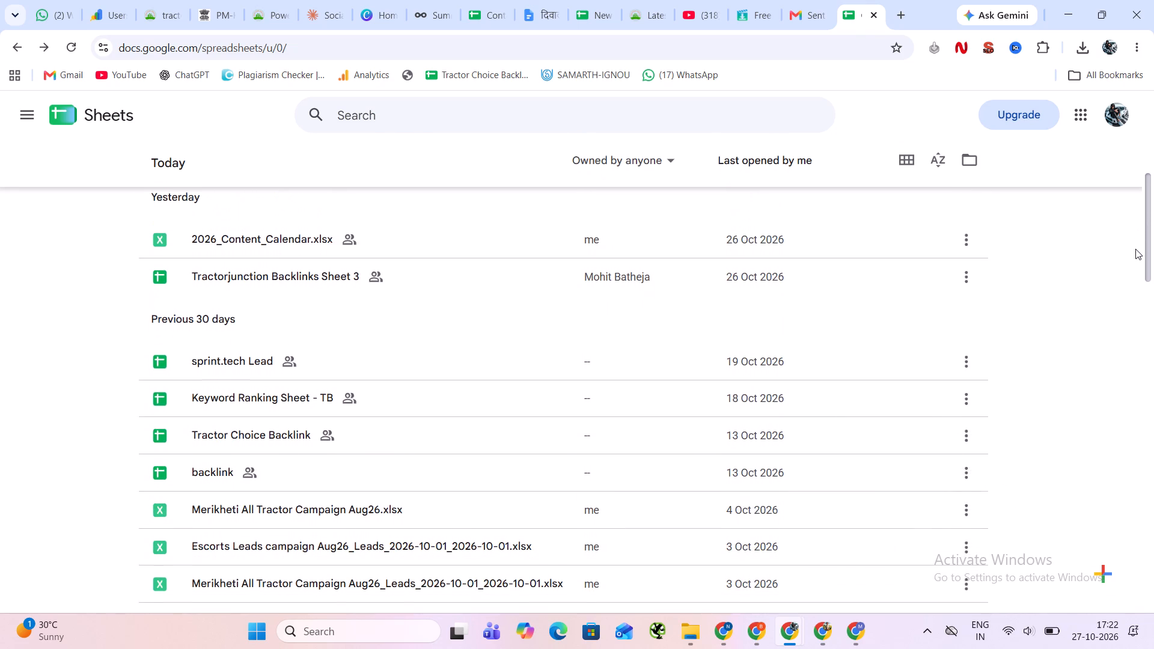
left_click_drag(1135, 249, 1135, 248)
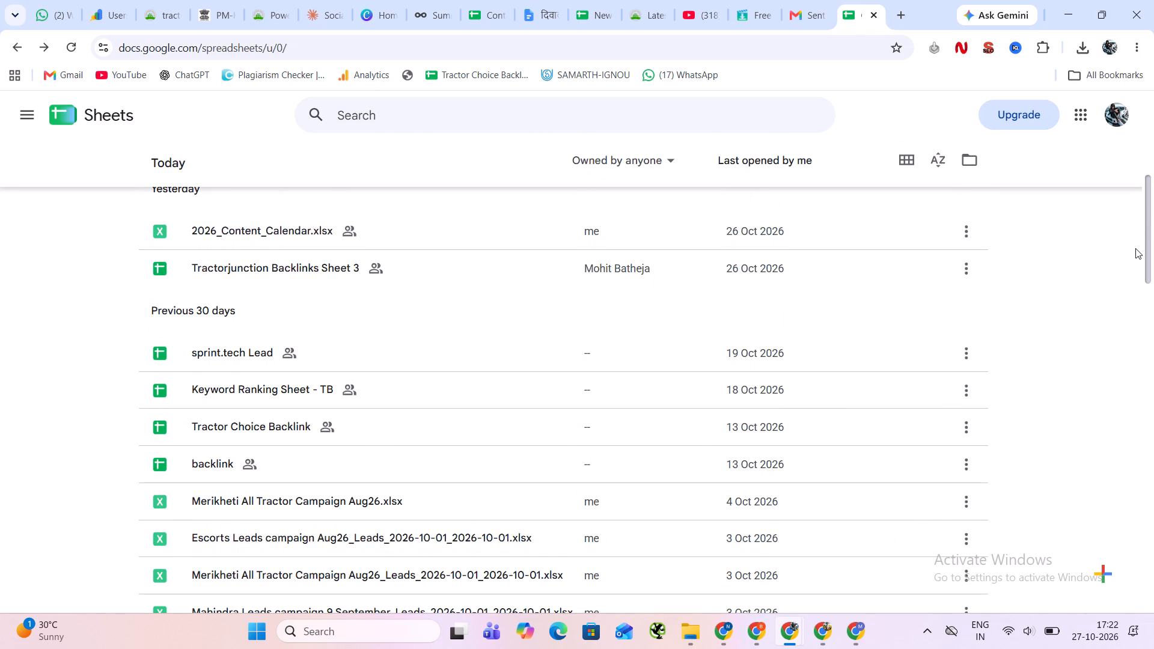
left_click_drag(1135, 248, 1134, 231)
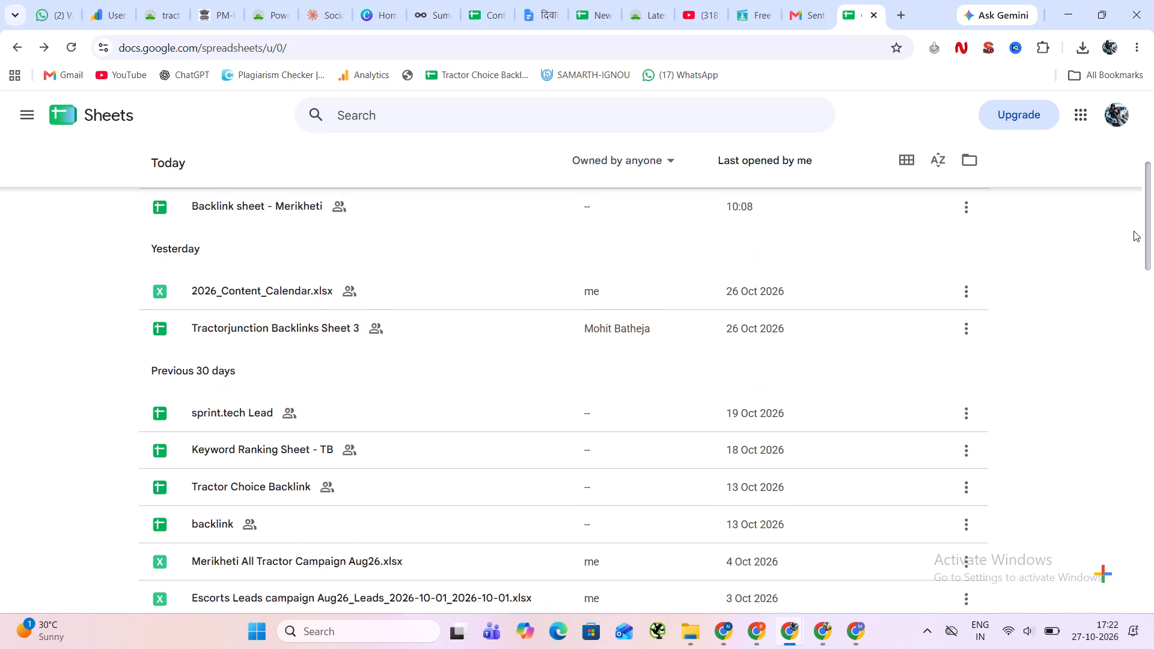
left_click_drag(1134, 231, 1132, 201)
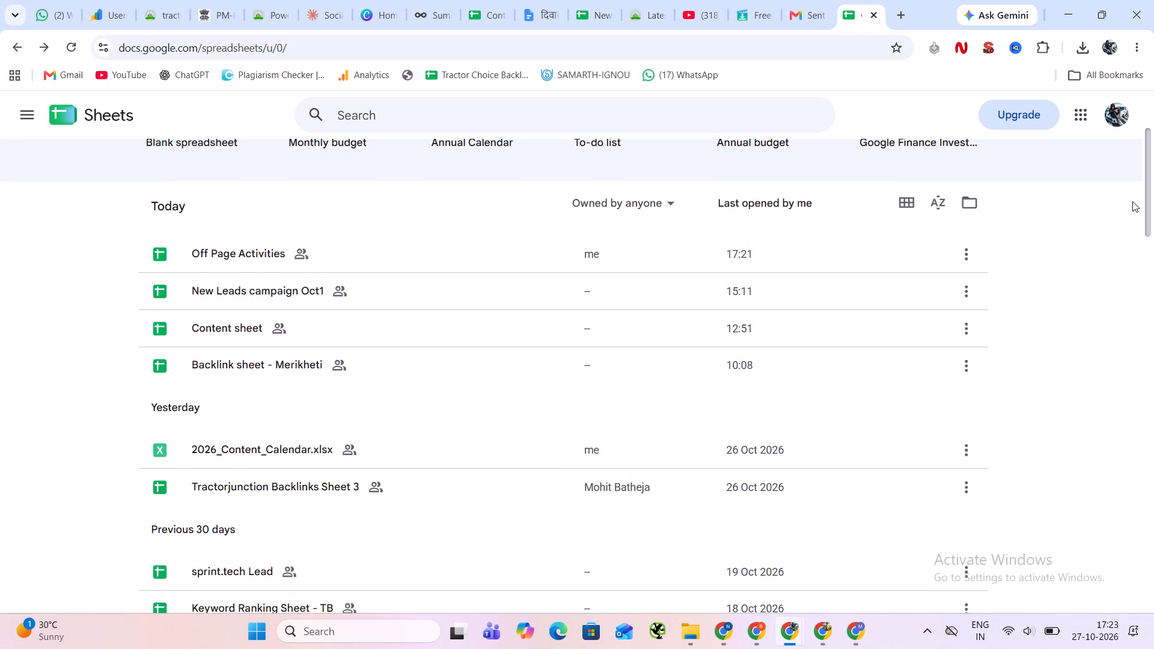
left_click_drag(1132, 201, 1131, 212)
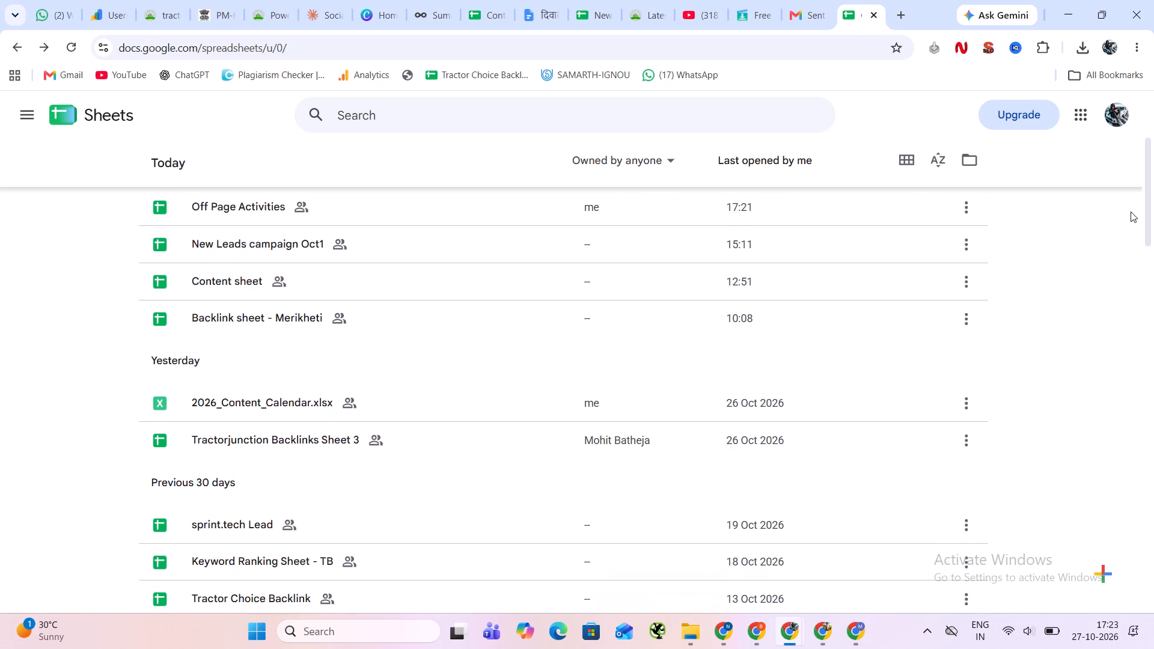
Open the Backlink sheet - Merikheti spreadsheet from the recent files and dismiss the signed-in account notice.
left_click(429, 331)
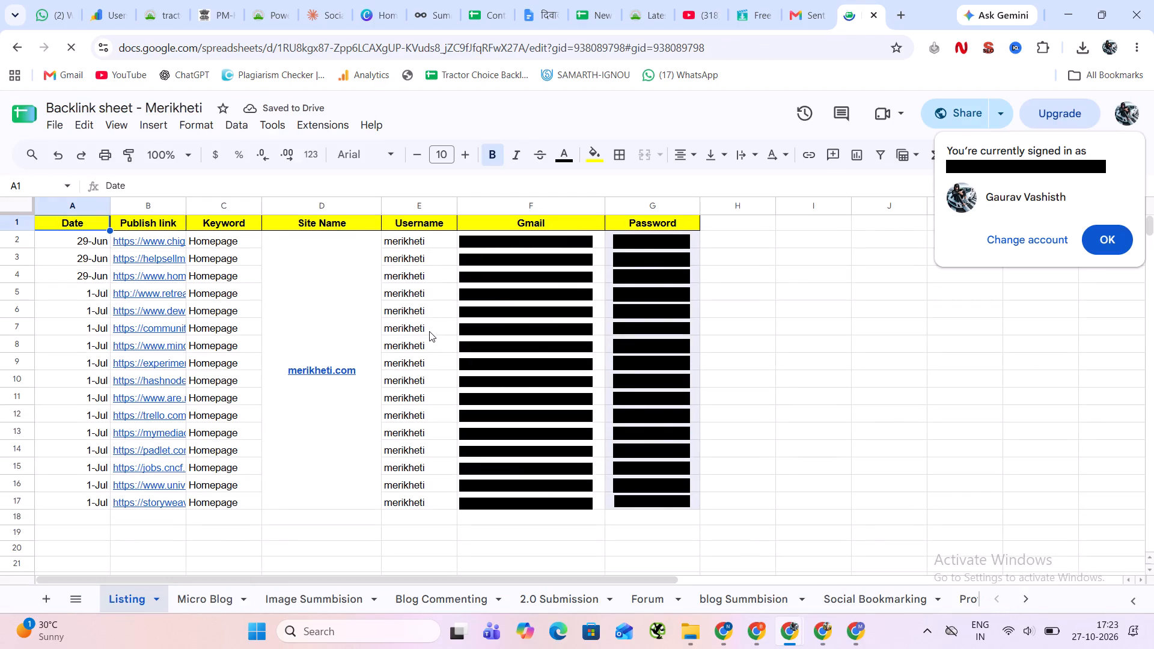
left_click(1103, 244)
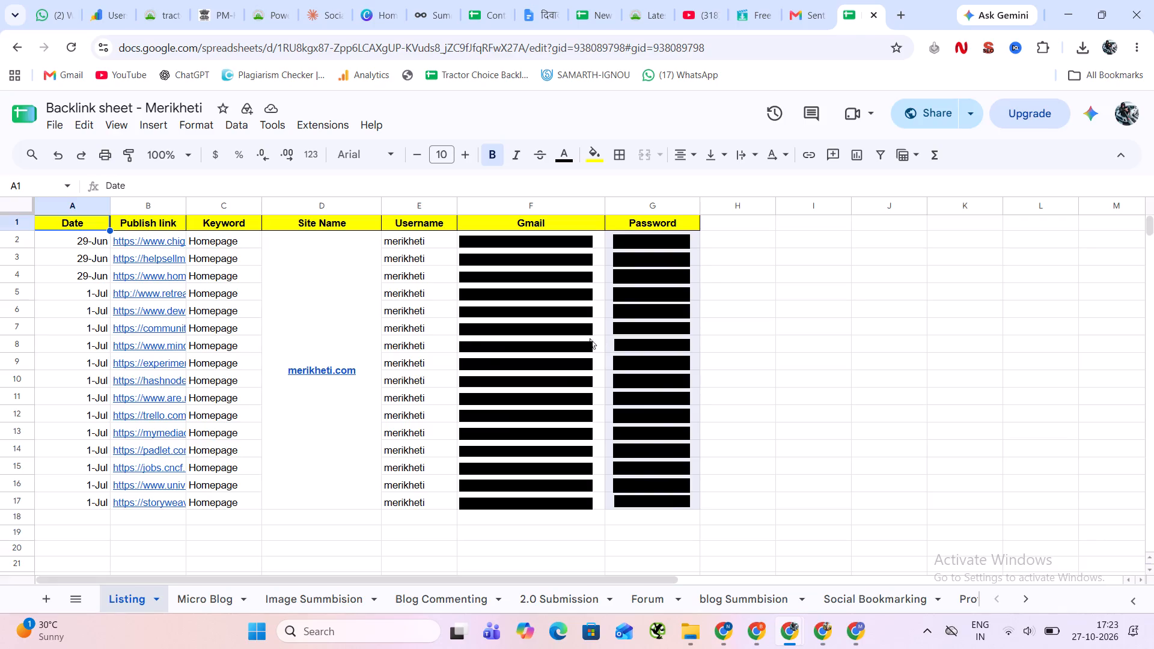
left_click(301, 412)
left_click(478, 386)
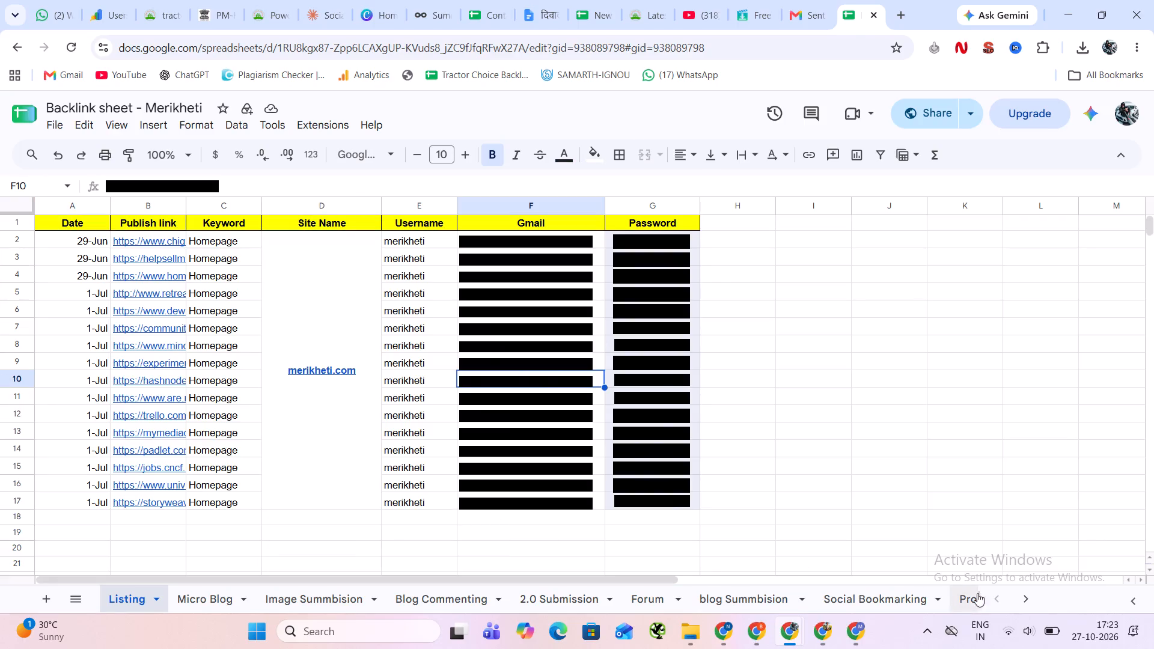
Switch to the Guest Posting sheet and select the gracebook.app publish link for the Farmtrac Tractor keyword.
left_click(1020, 599)
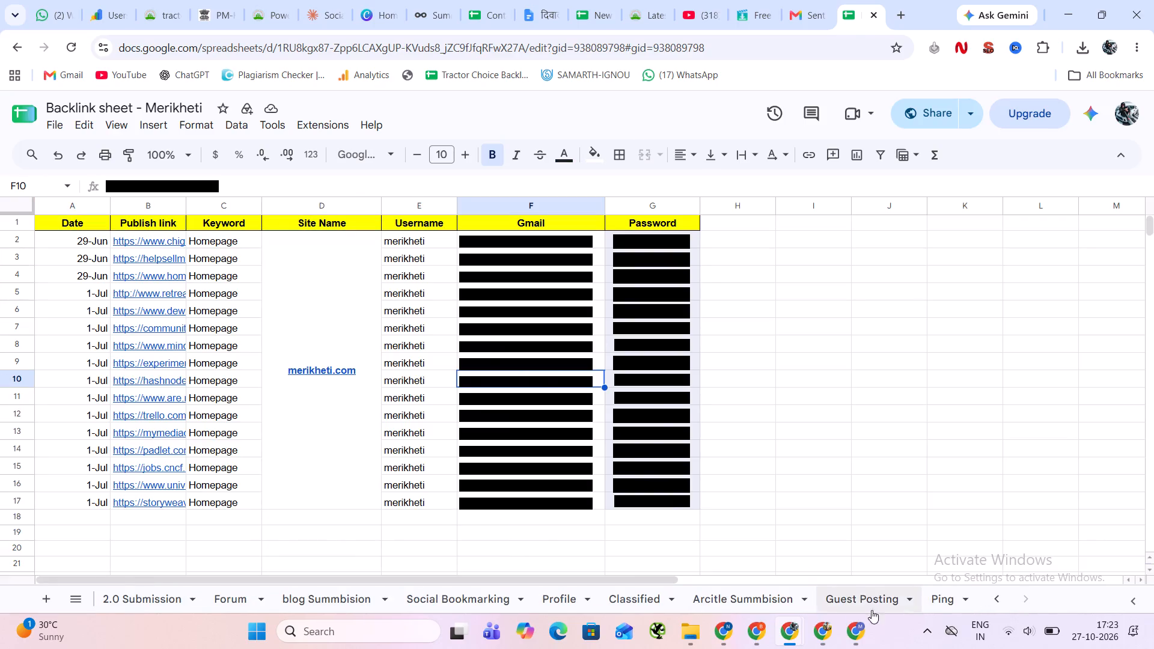
left_click(829, 611)
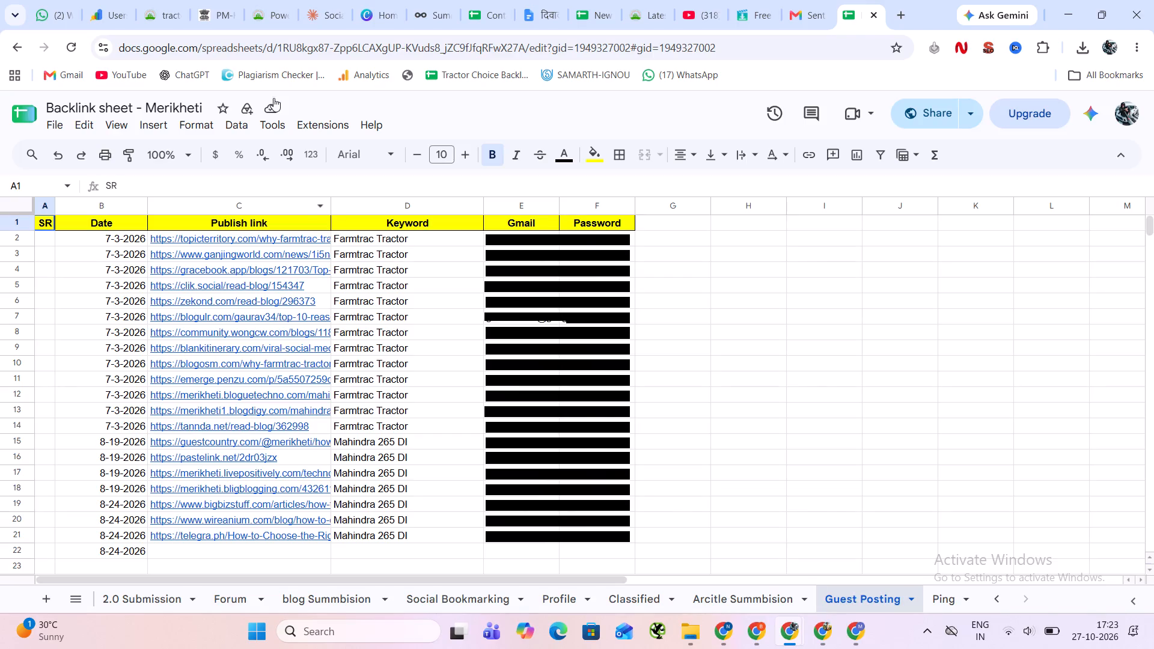
left_click(245, 274)
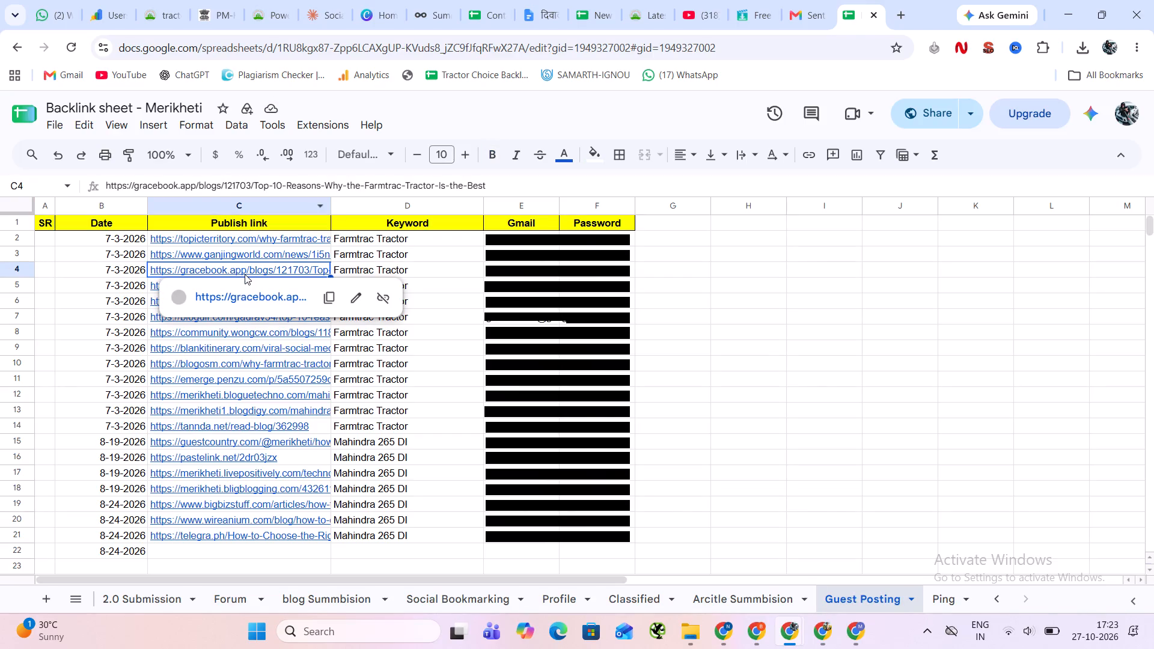
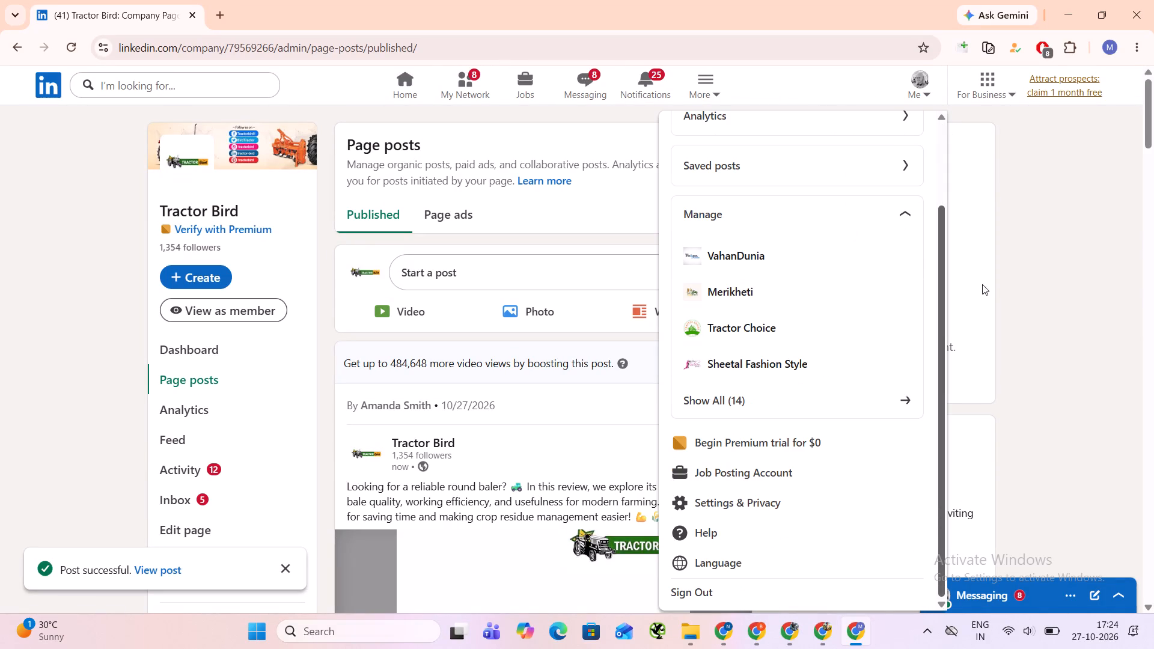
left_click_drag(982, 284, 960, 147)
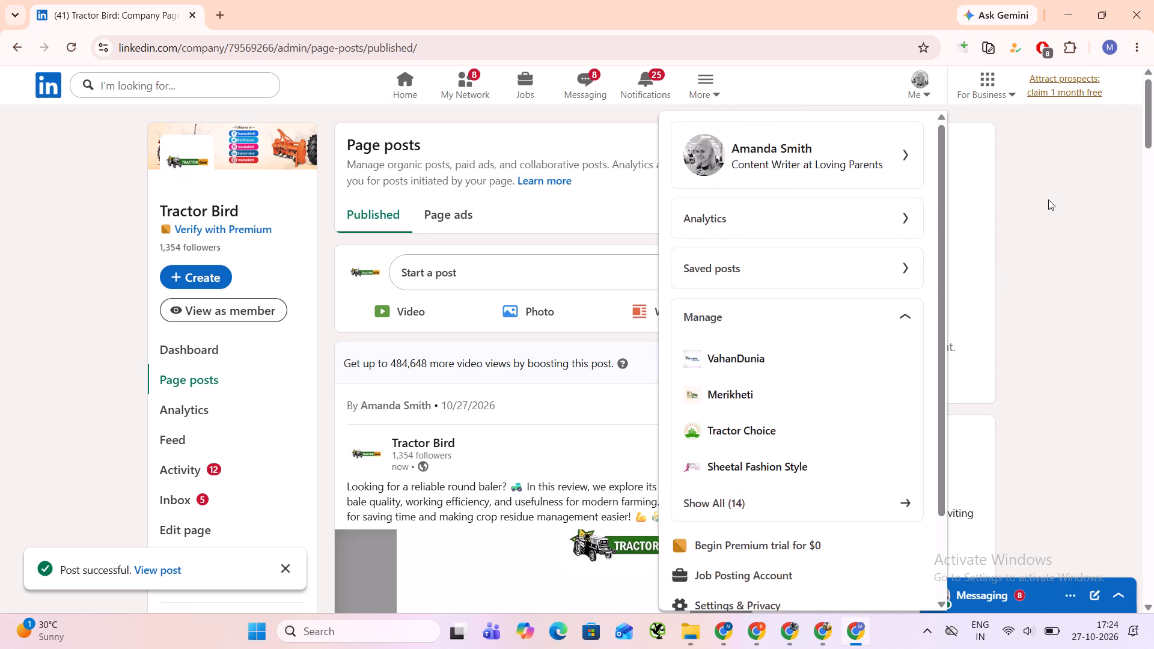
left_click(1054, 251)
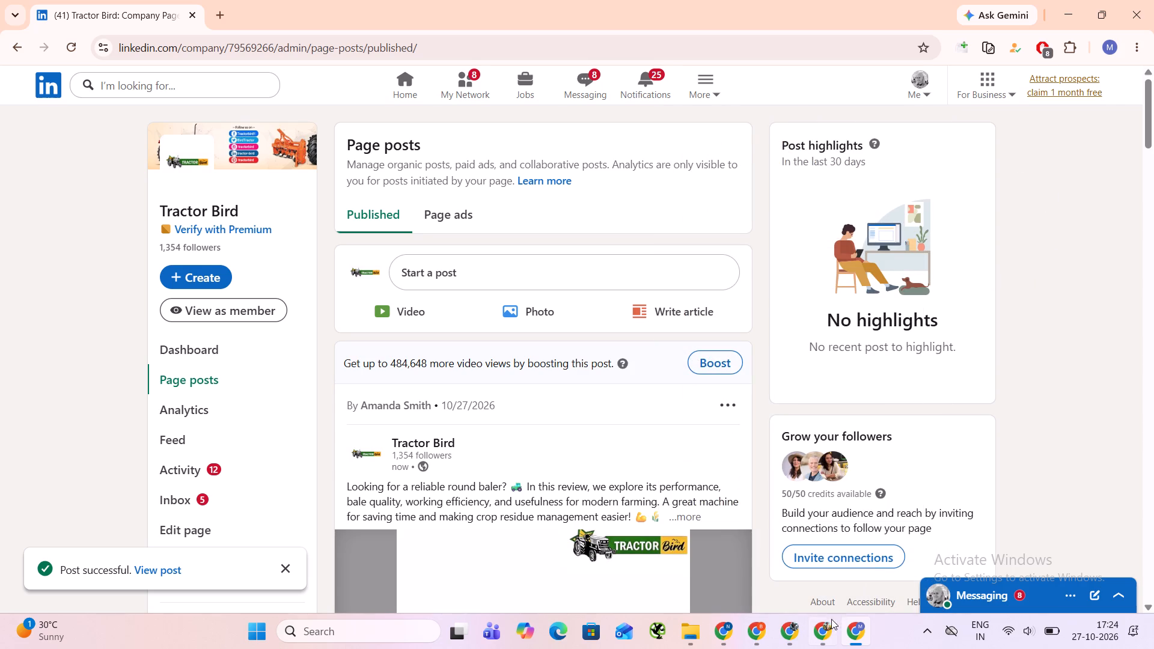
Copy the gracebook.app publish link in row 4 of the Guest Posting sheet in the Backlink sheet - Merikheti spreadsheet.
left_click(827, 636)
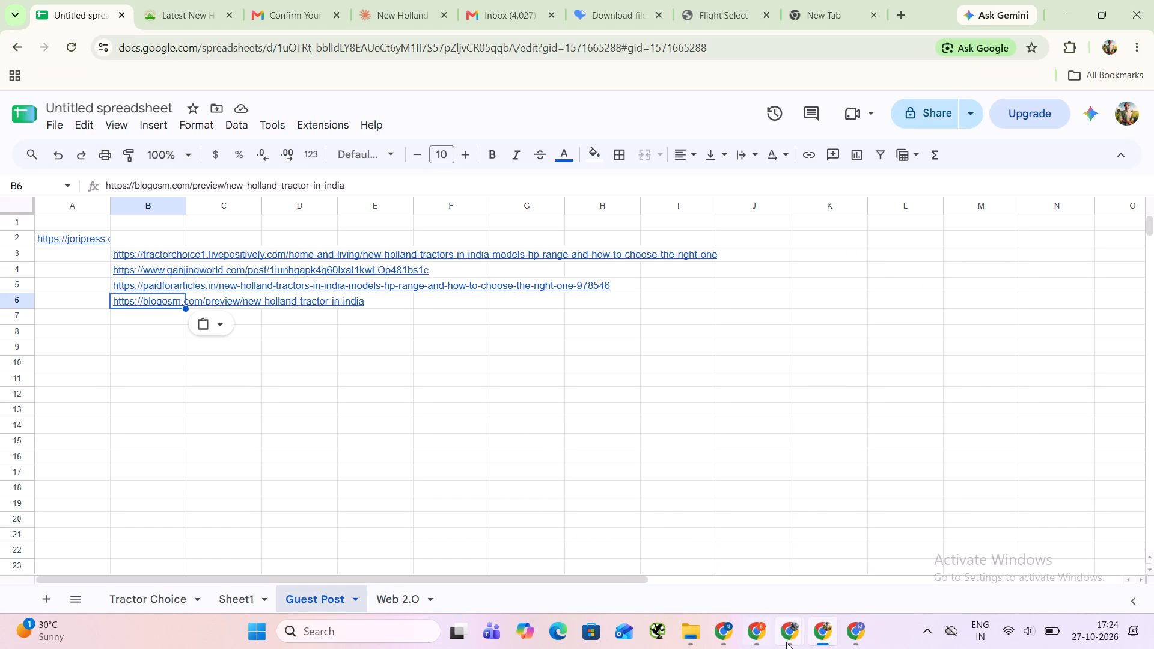
left_click(786, 642)
left_click(730, 558)
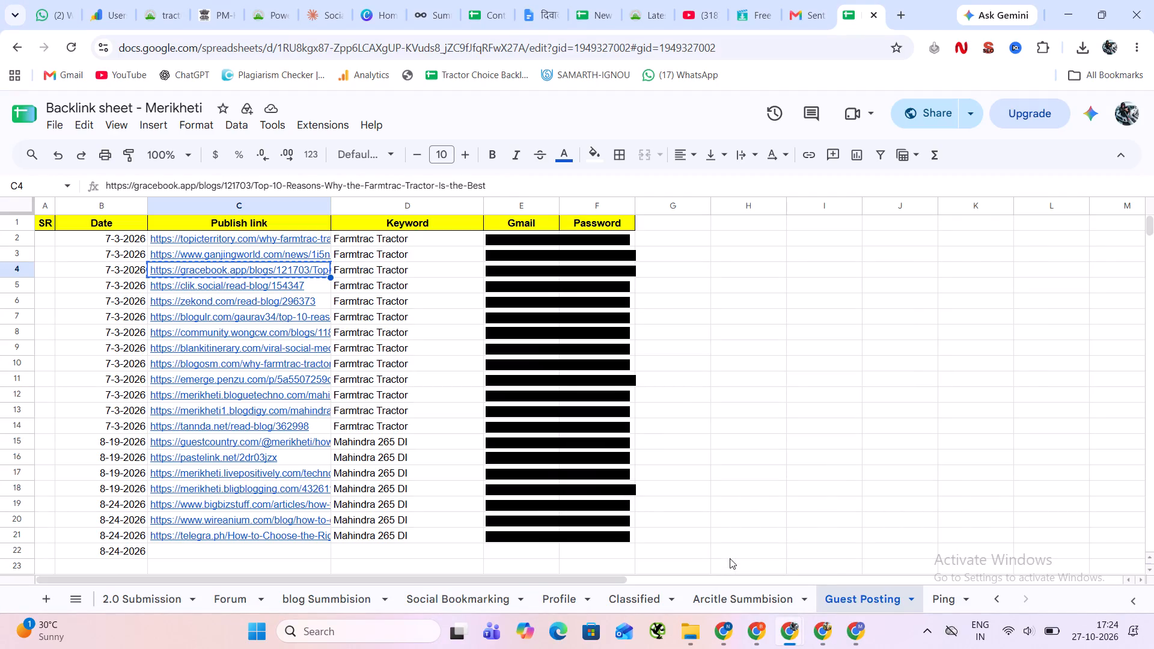
right_click(302, 270)
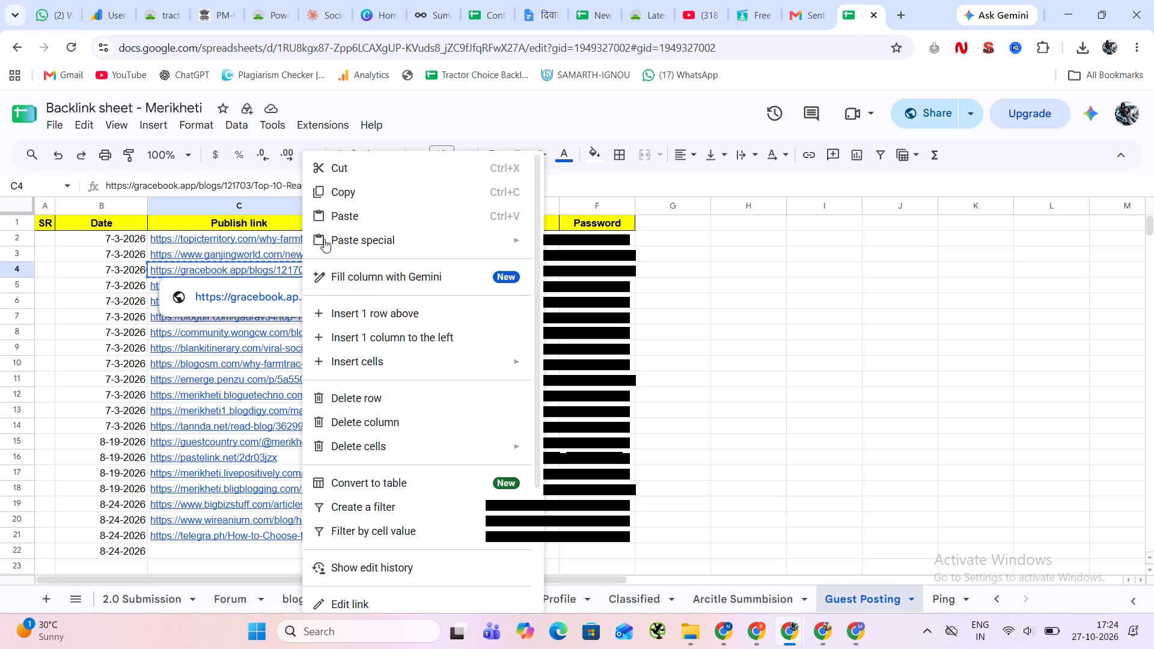
left_click(358, 184)
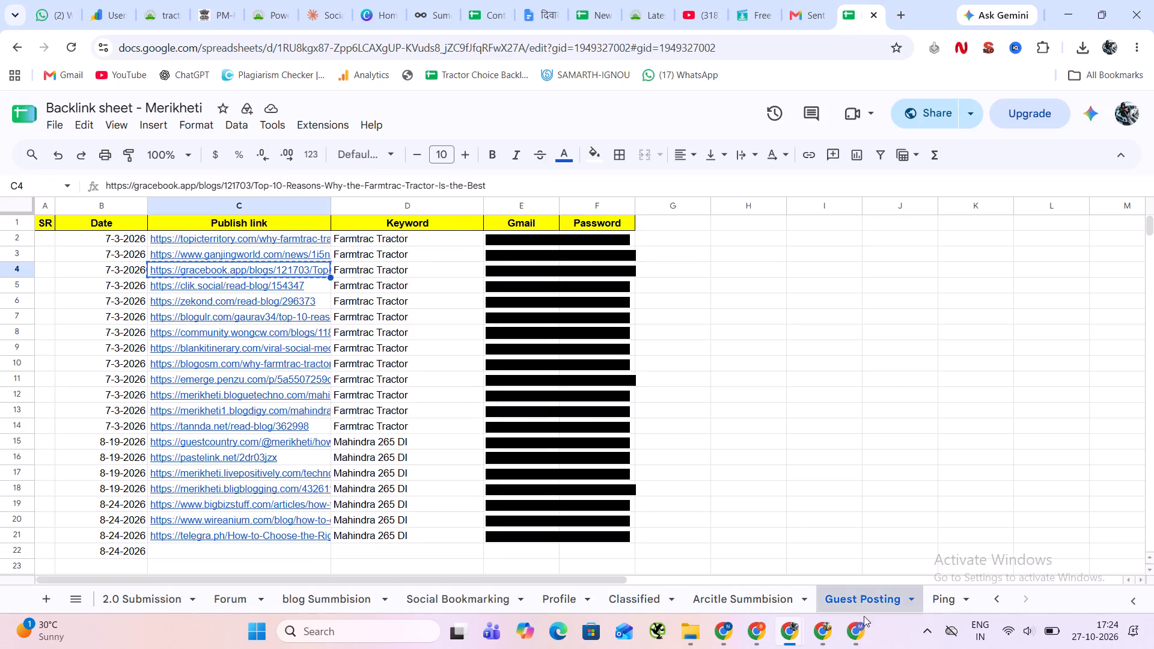
Open the copied gracebook.app Farmtrac Tractor blog link in a new tab of the browser window with the Tractor Bird LinkedIn page.
left_click(855, 637)
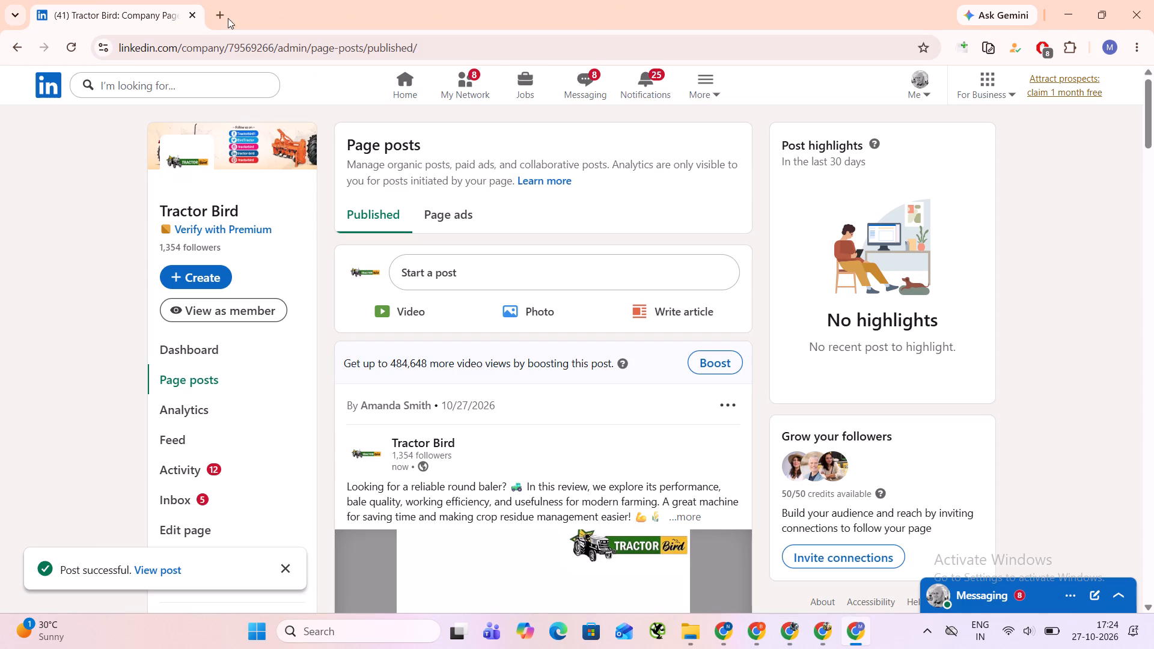
left_click(219, 7)
right_click(219, 7)
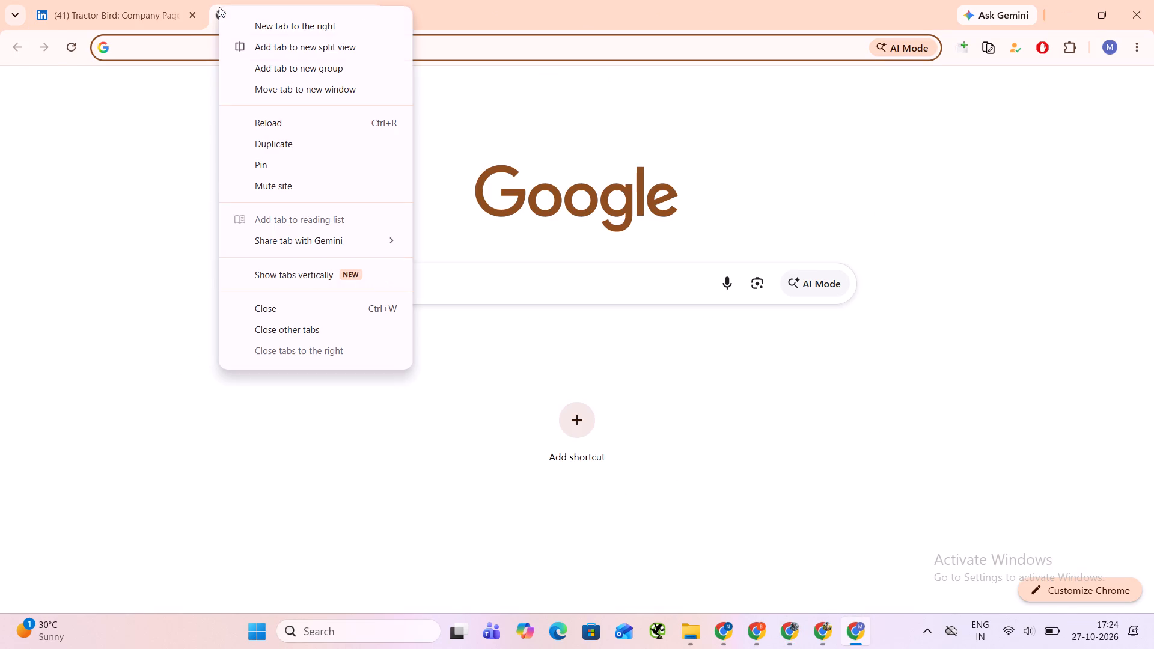
left_click(212, 40)
right_click(218, 38)
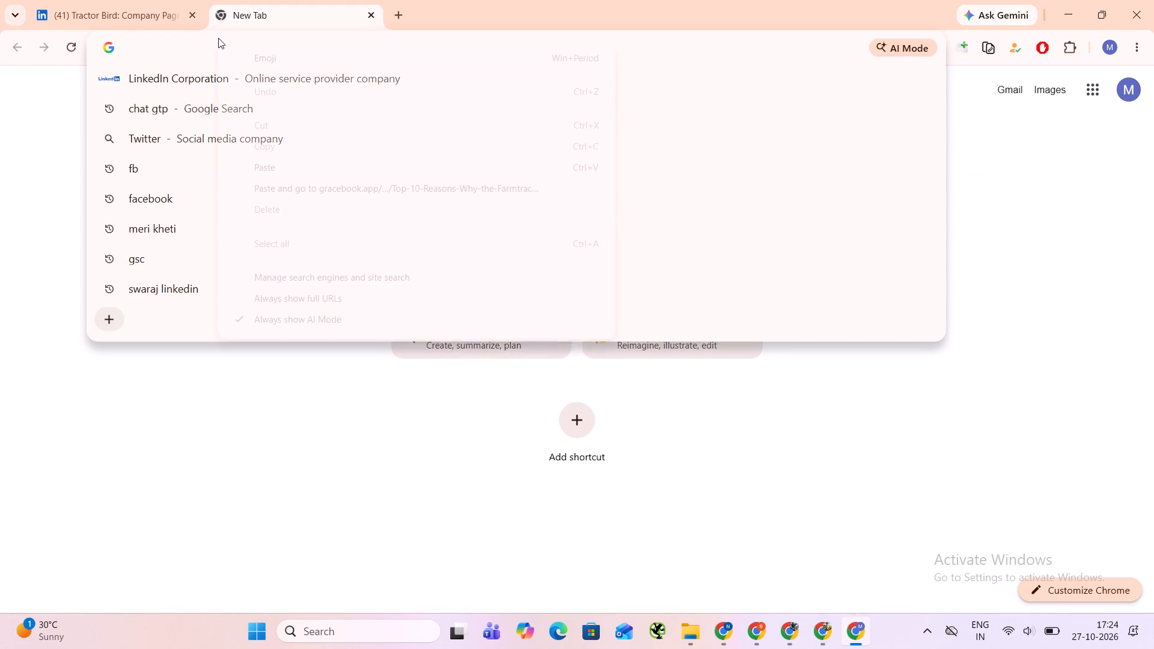
left_click(296, 185)
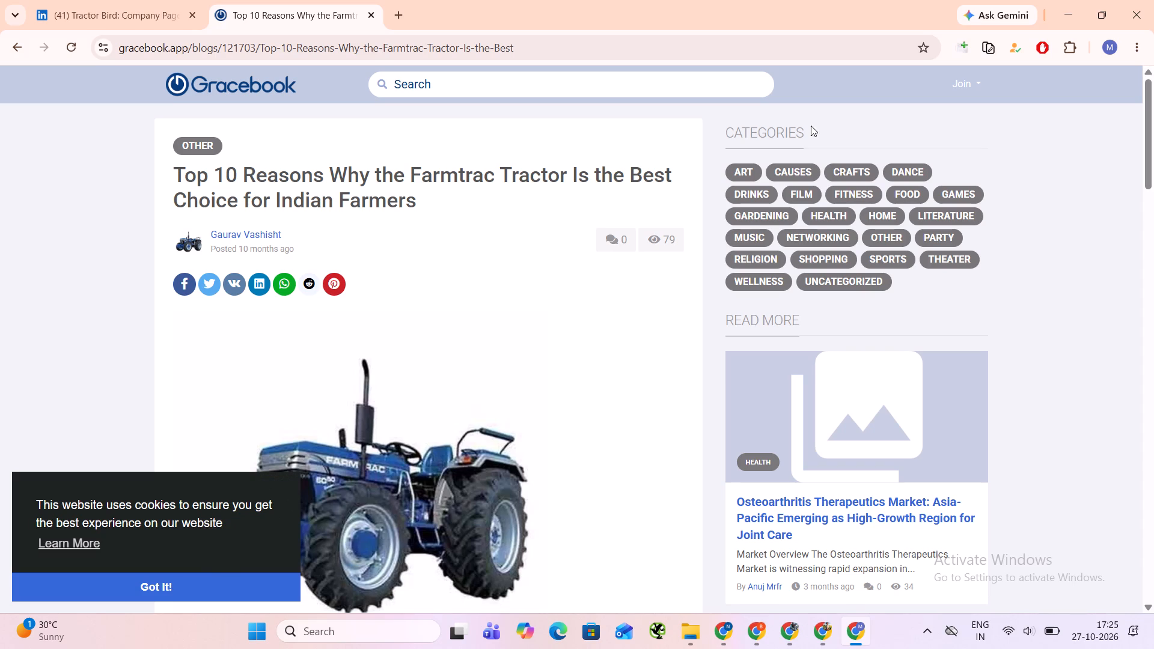
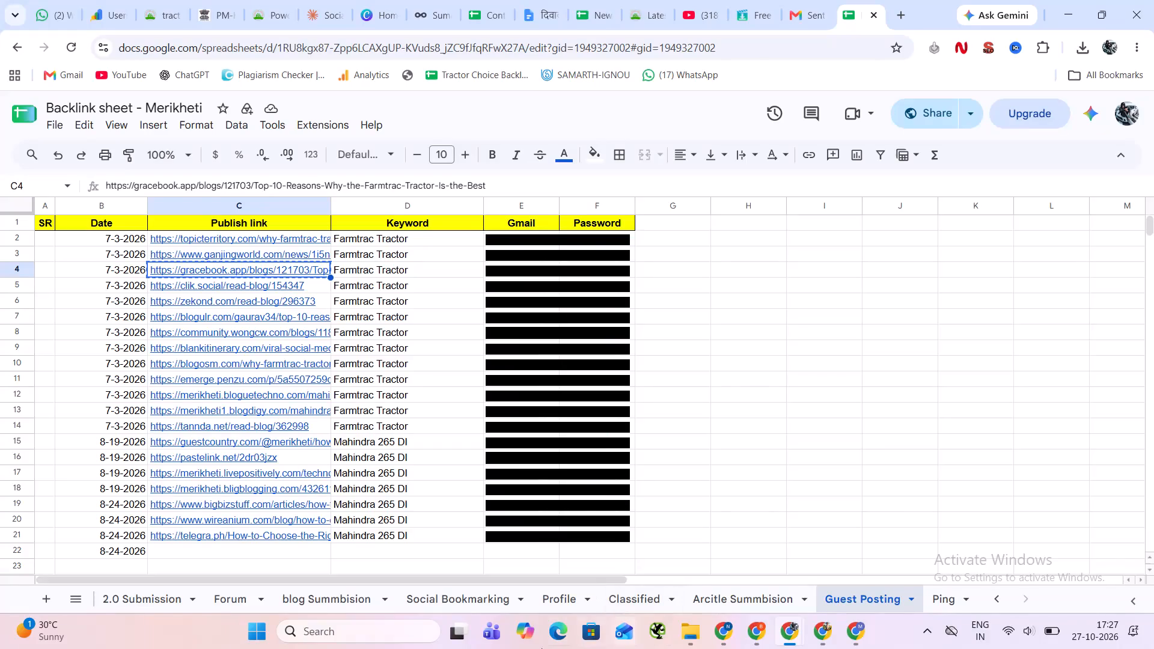
Copy the clik.social publish link in row 5 of the Guest Posting sheet.
left_click(301, 282)
left_click(326, 308)
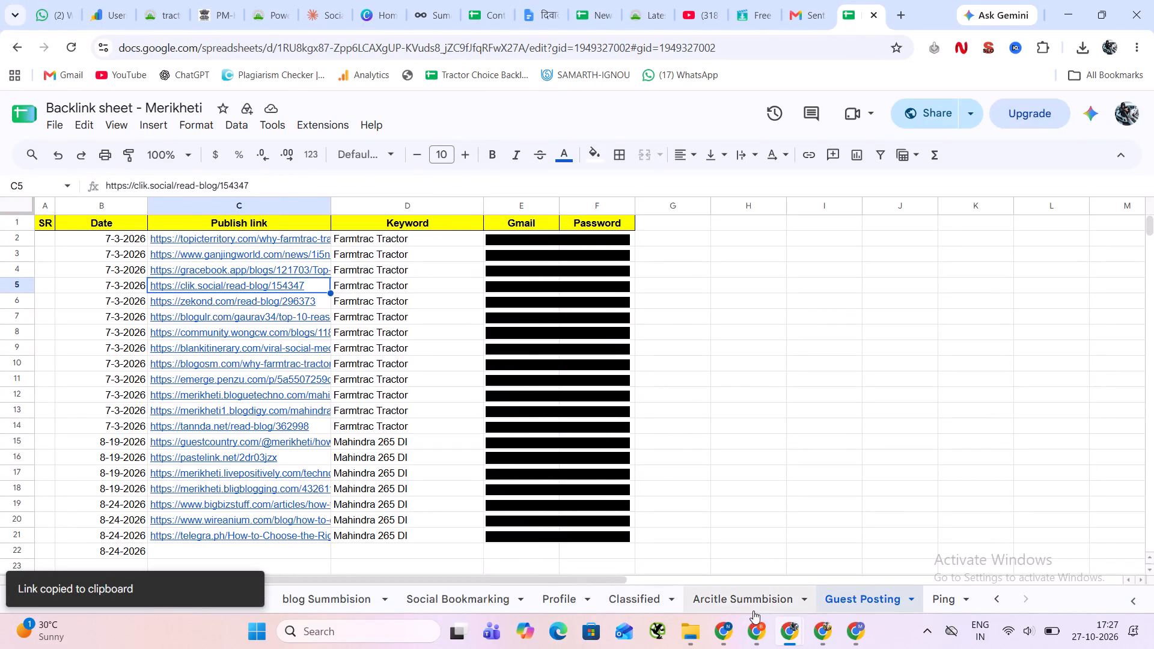
Switch to the browser window with the empty Google new tab and open the copied clik.social/read-blog/154347 link there.
left_click(853, 635)
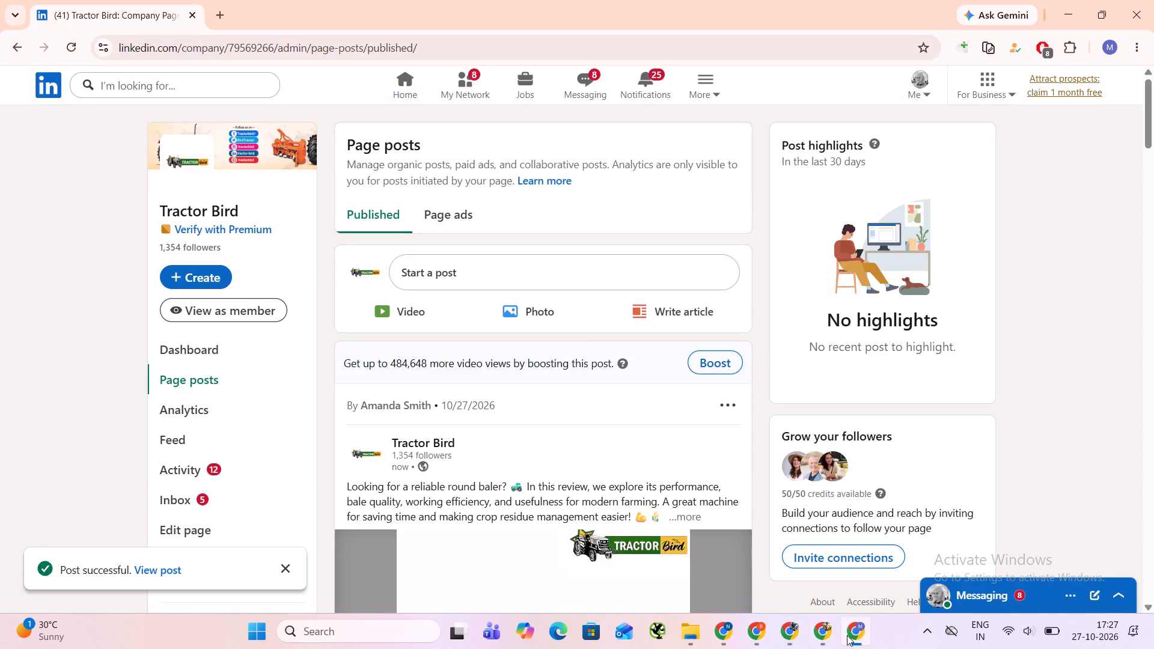
left_click(822, 643)
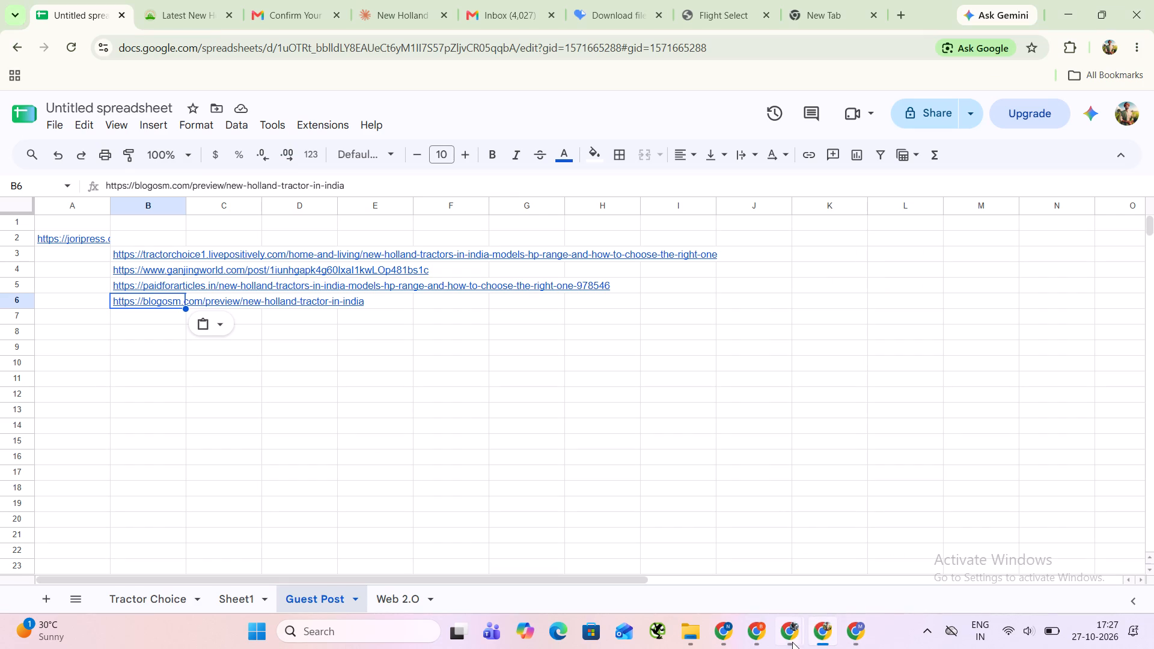
left_click(791, 642)
left_click(721, 636)
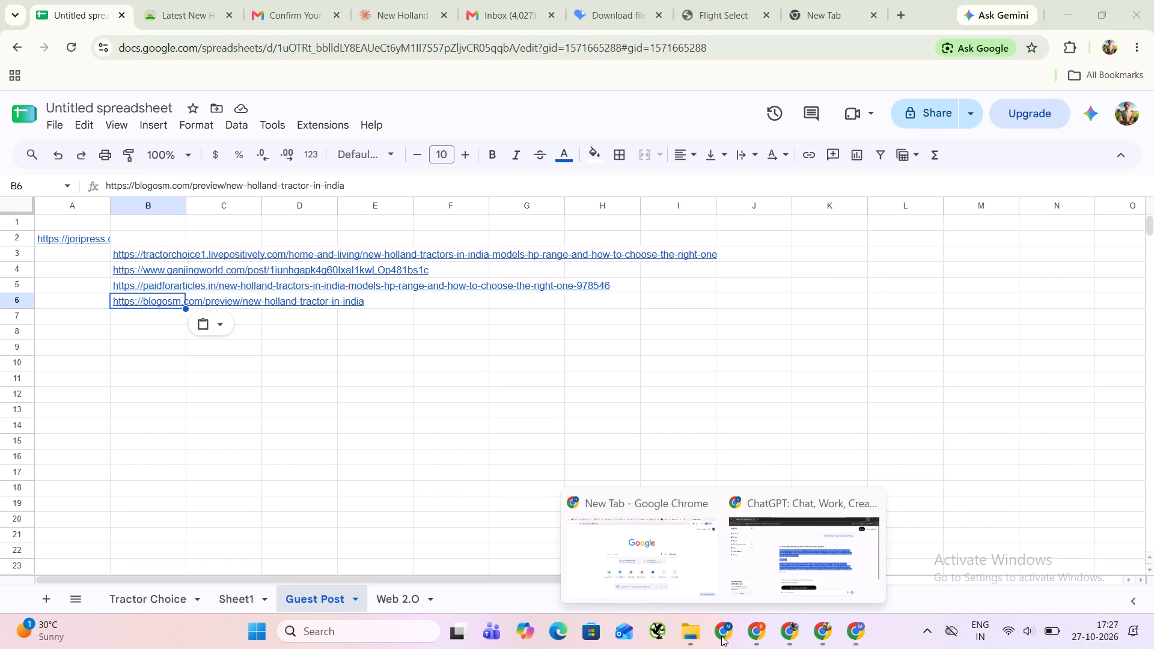
left_click(657, 564)
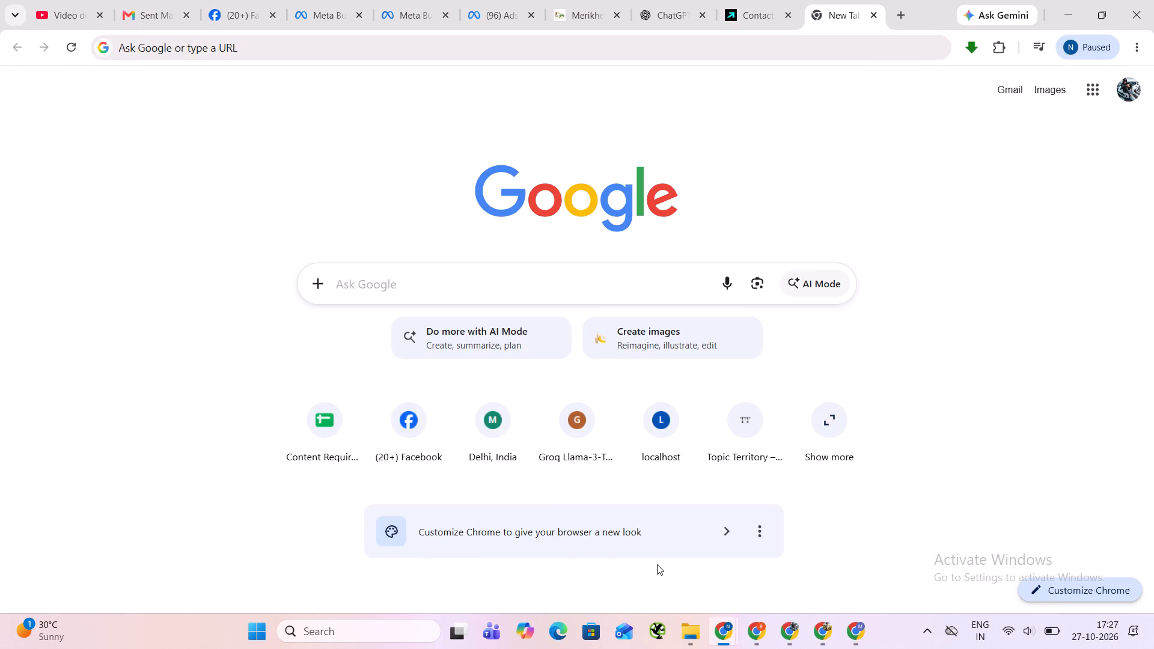
right_click(756, 47)
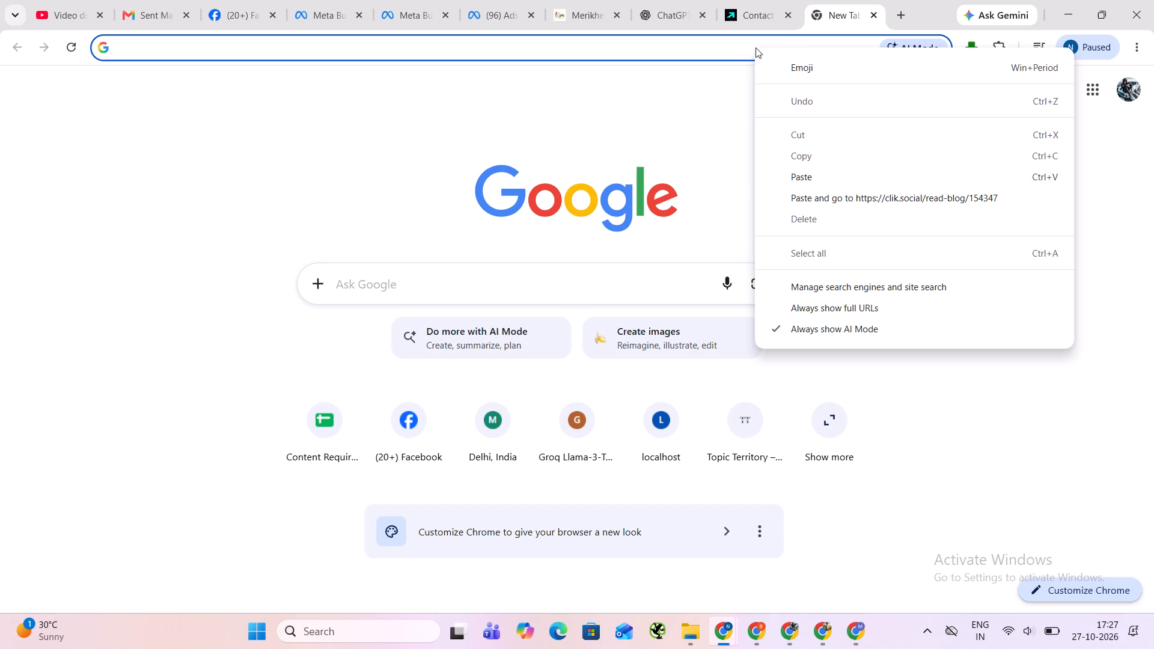
left_click(831, 193)
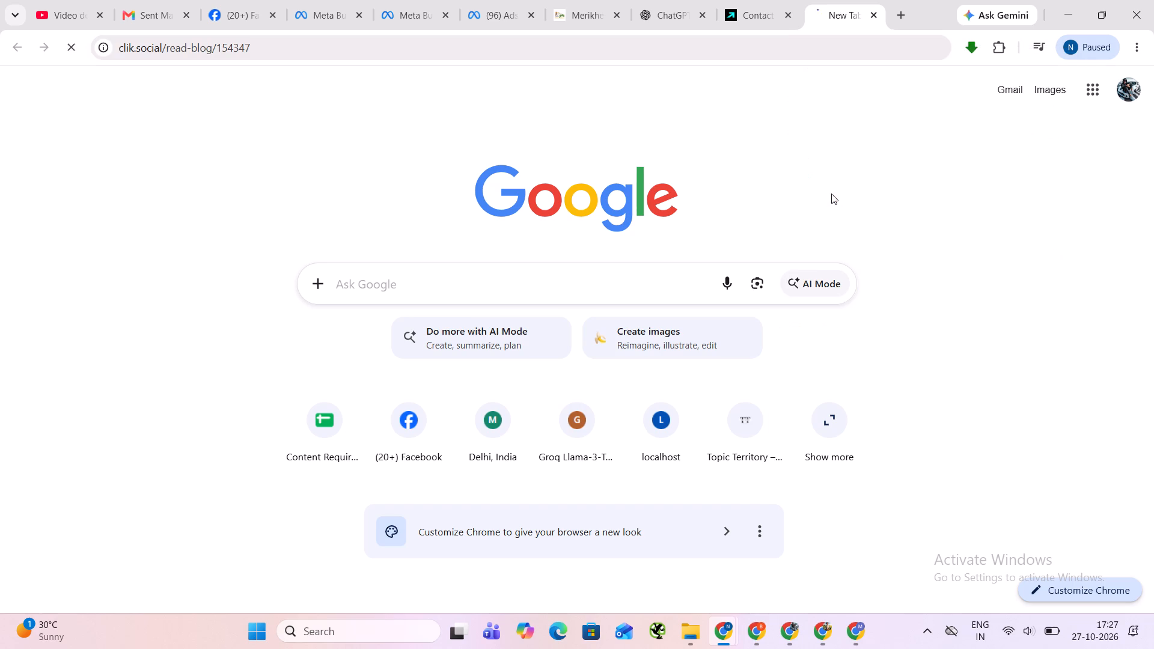
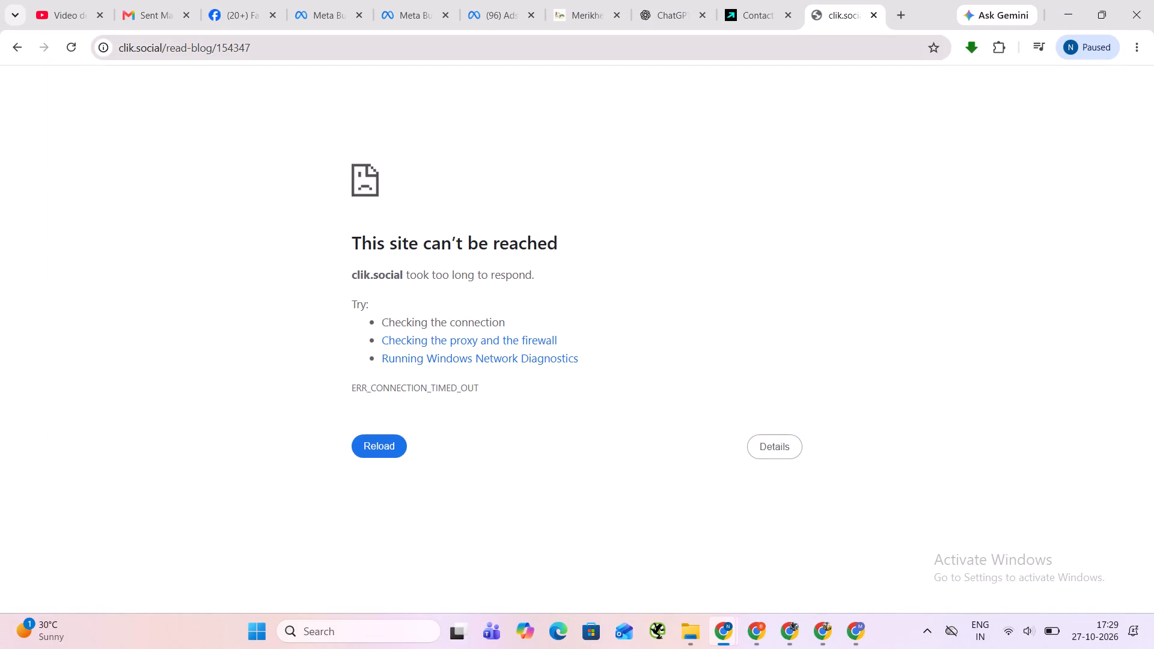
Reload the clik.social/read-blog/154347 page to retry opening the blog link.
left_click(66, 42)
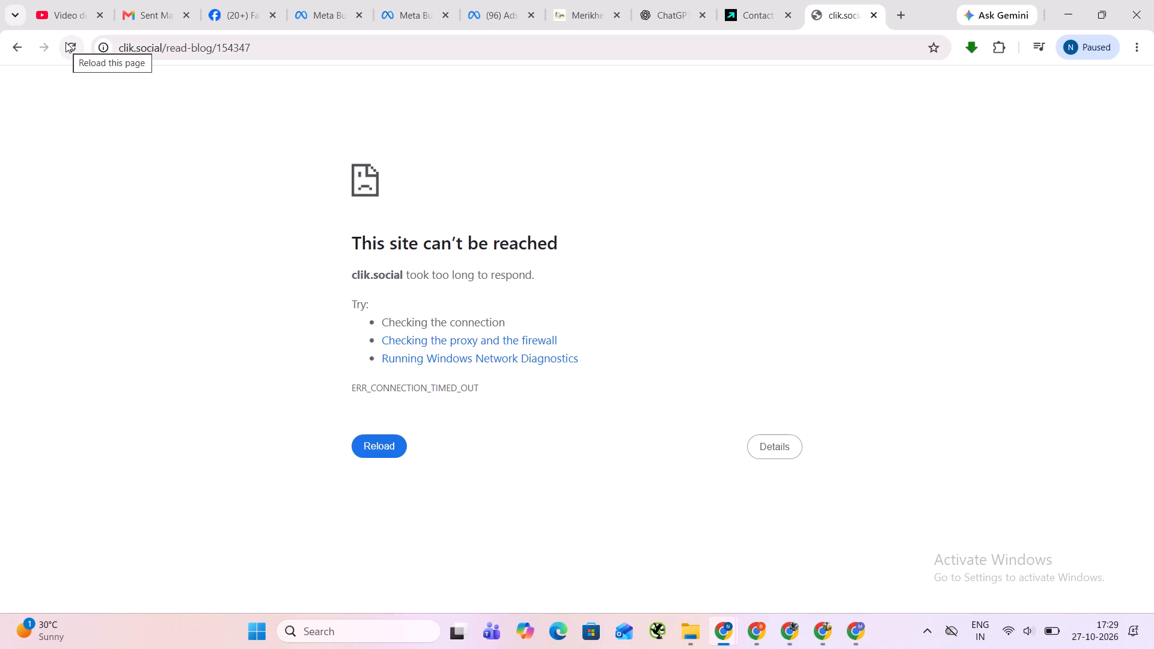
left_click(72, 40)
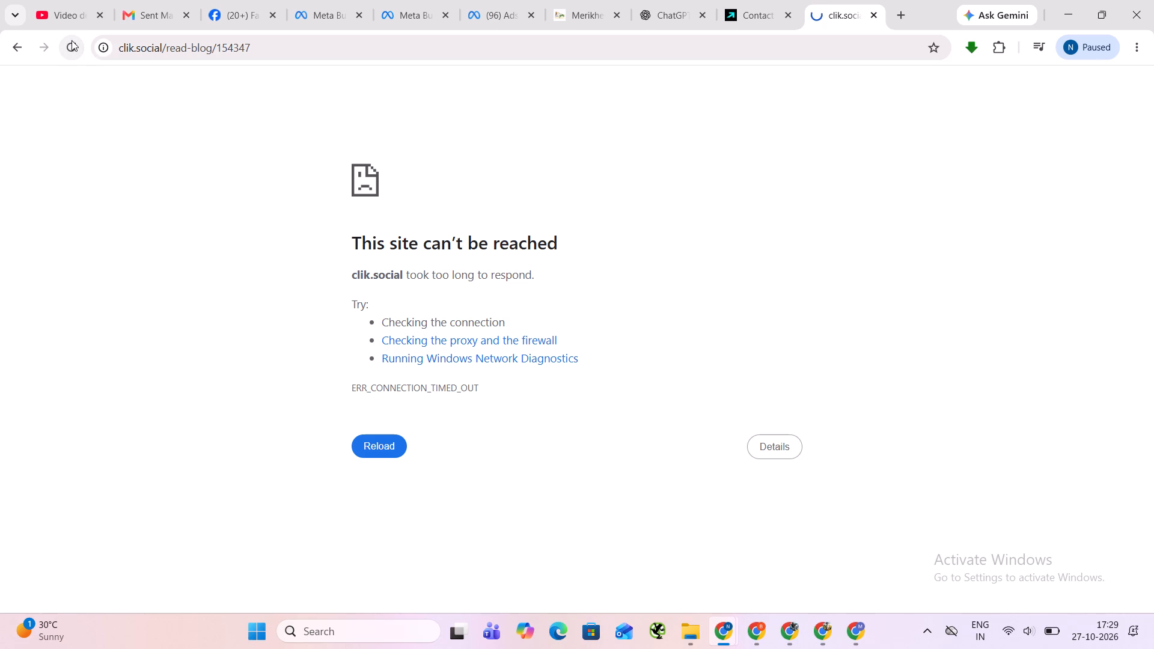
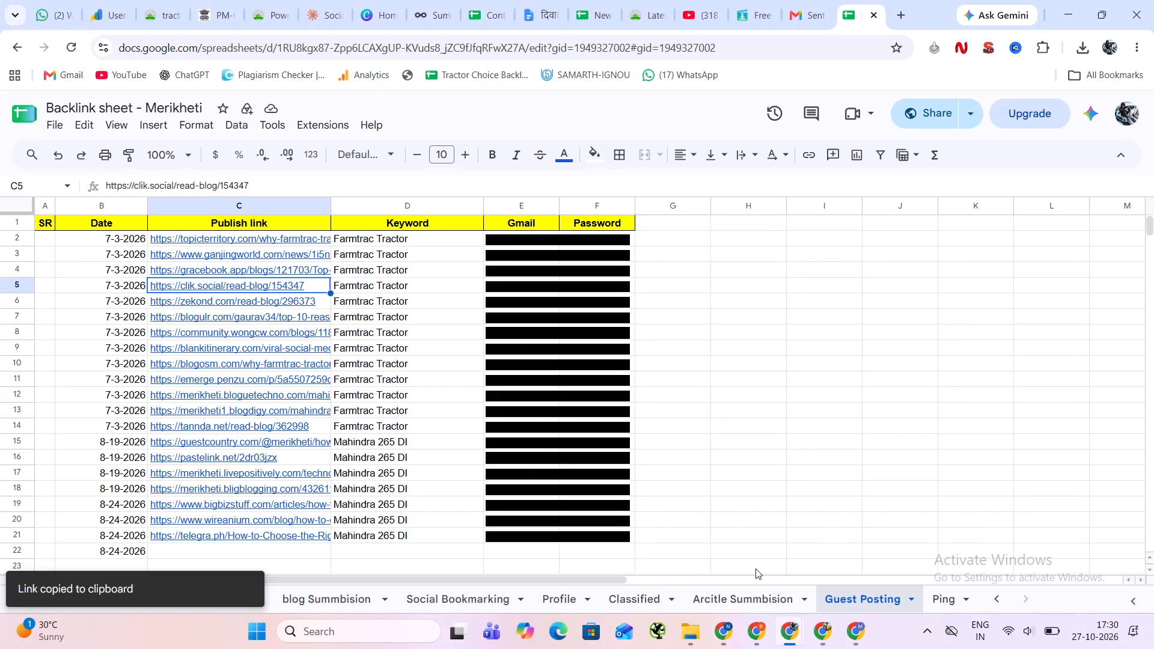
Open the zekond.com/read-blog/296373 link from the Guest Posting sheet in the other browser window, check the clik.social page, and reload zekond.
key("Down")
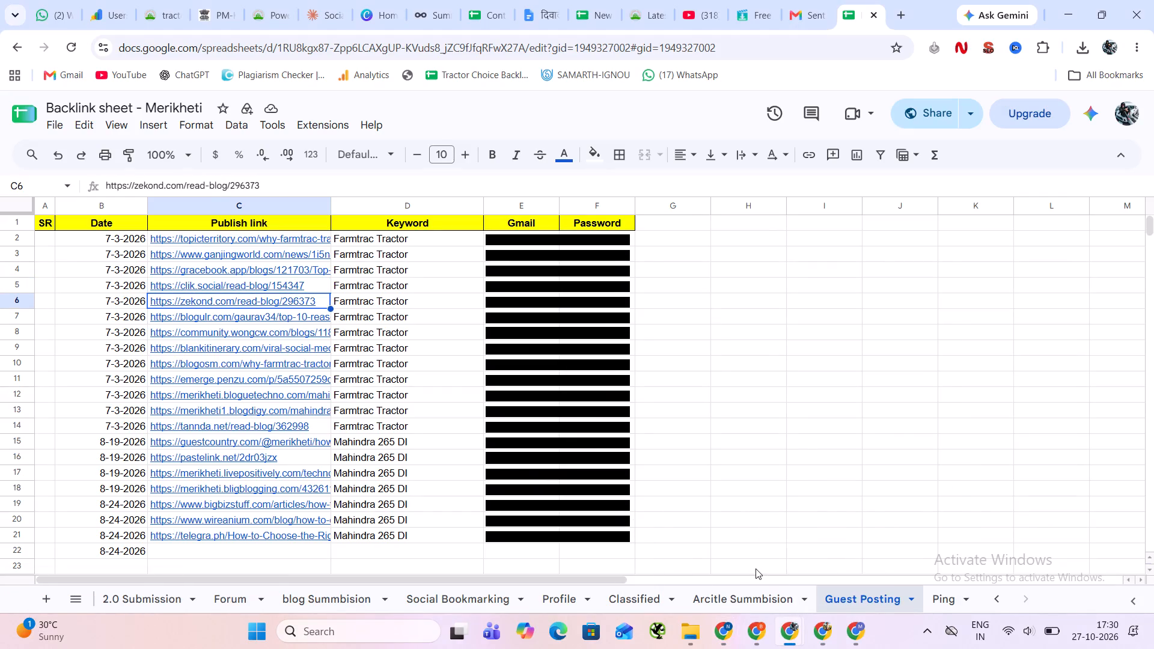
key("ctrl+c")
key("alt+Tab")
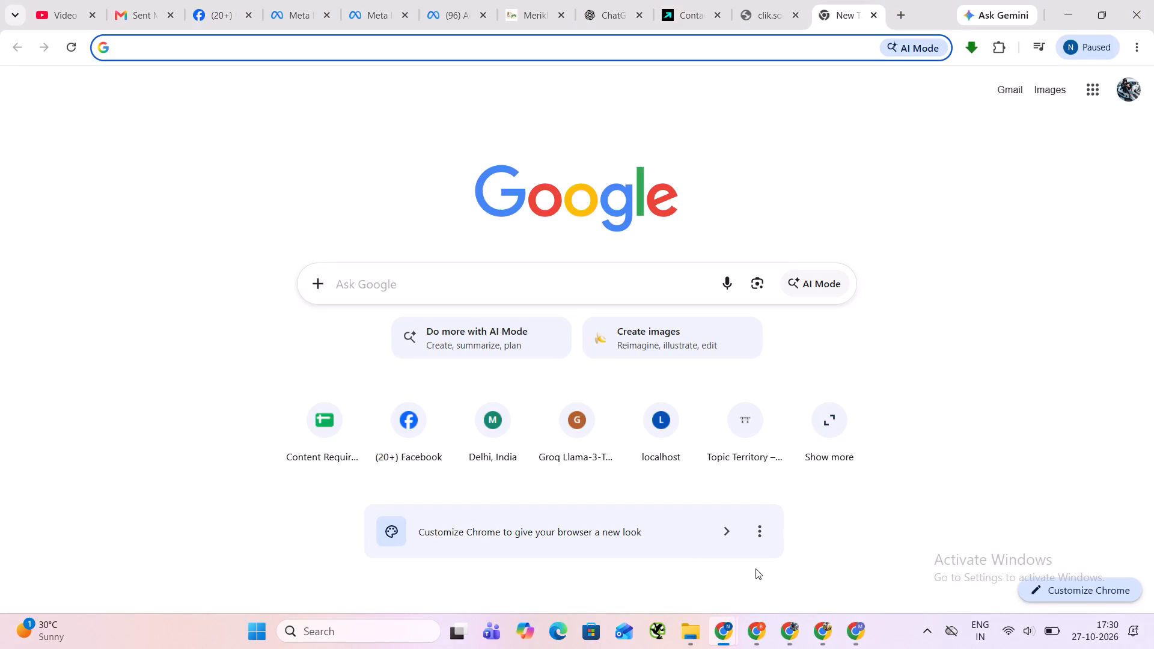
key("ctrl+v")
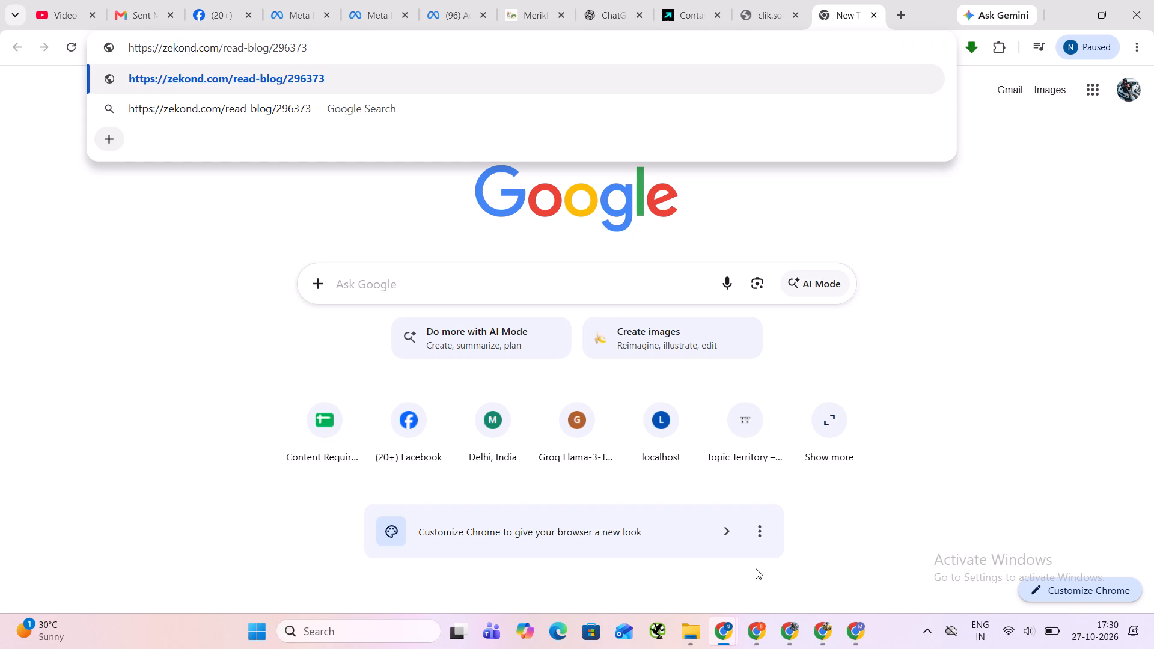
key("Return")
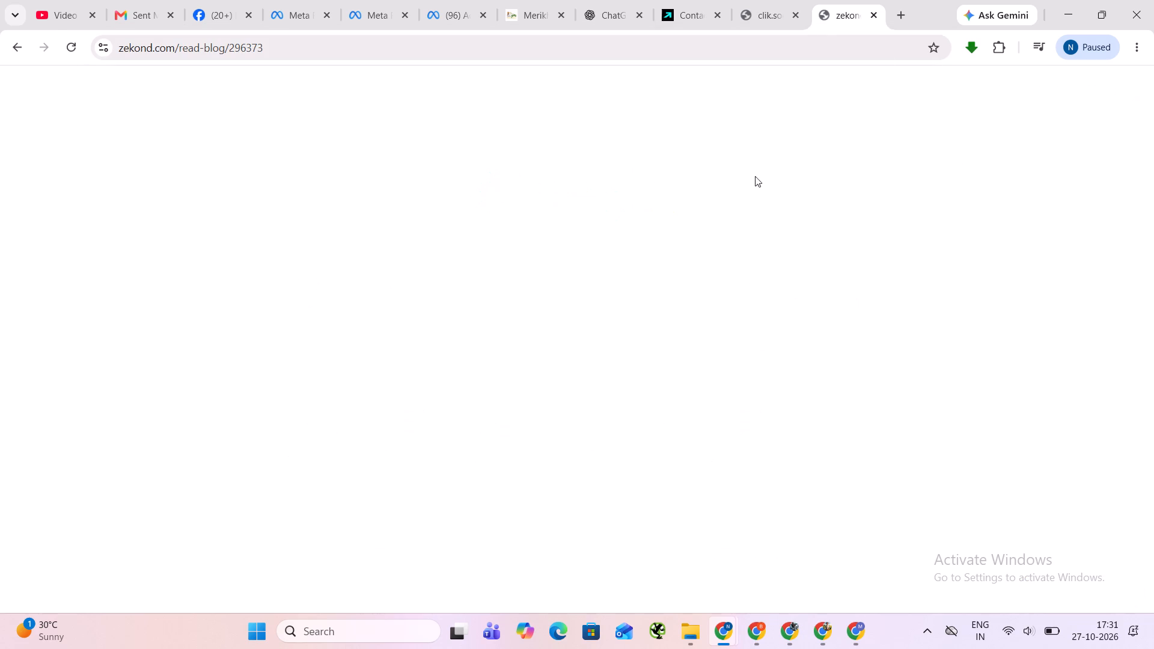
left_click(757, 0)
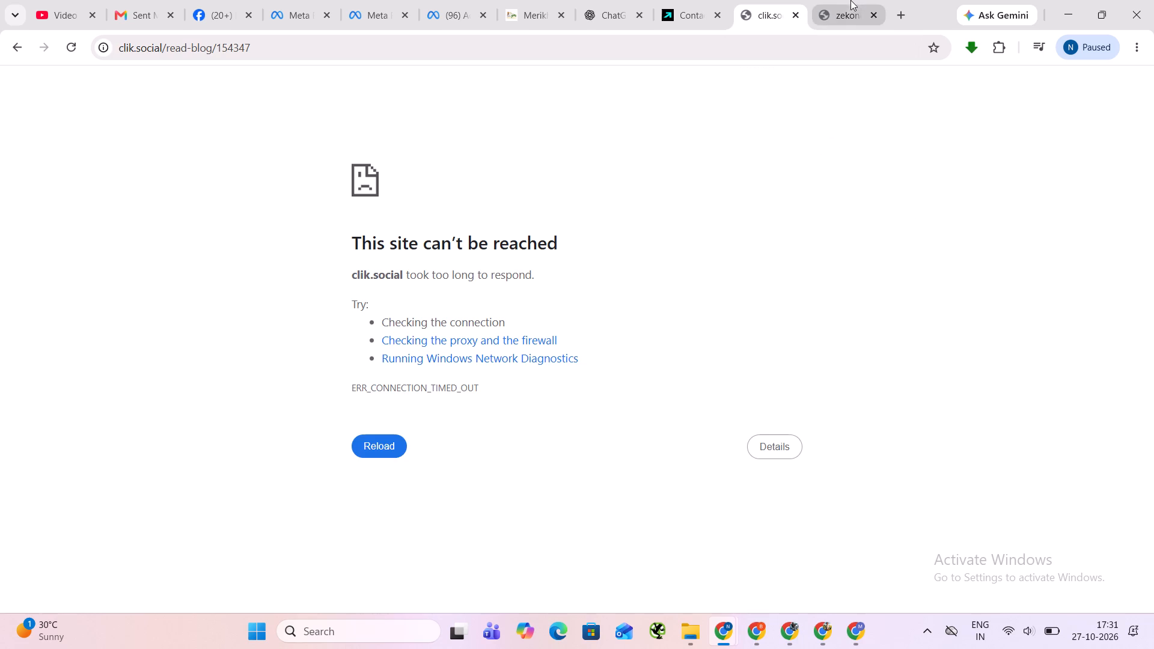
left_click(845, 2)
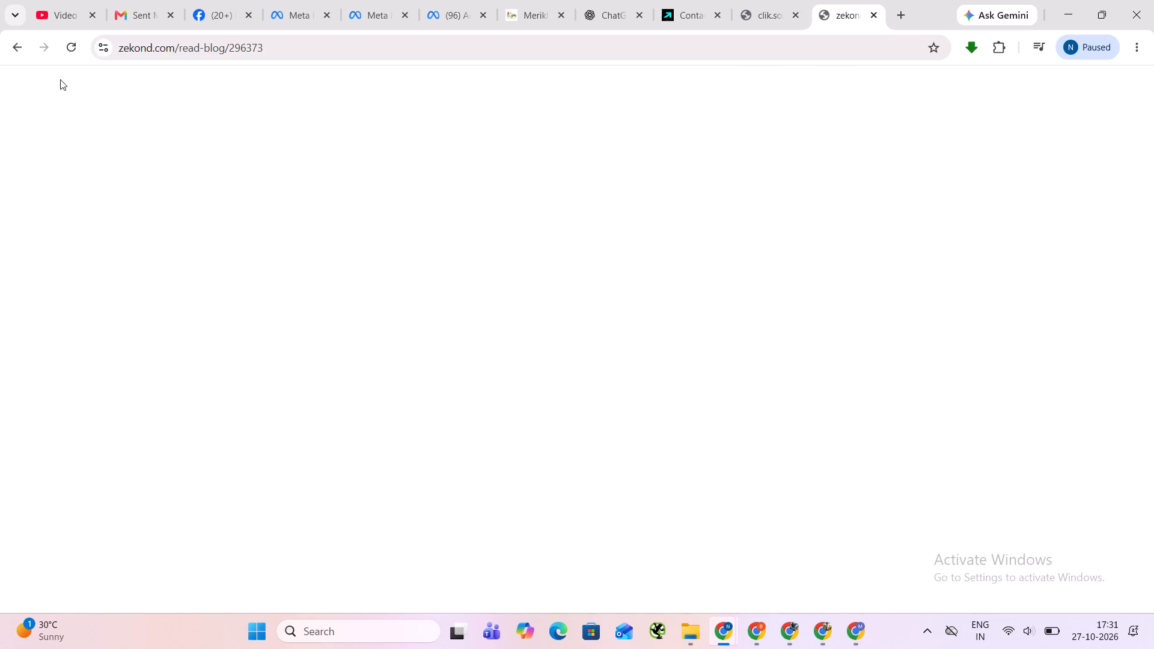
left_click(69, 59)
Open the blogulr.com Farmtrac Tractor link from row 7 of the sheet in a new tab of the other browser window.
key("alt+Tab")
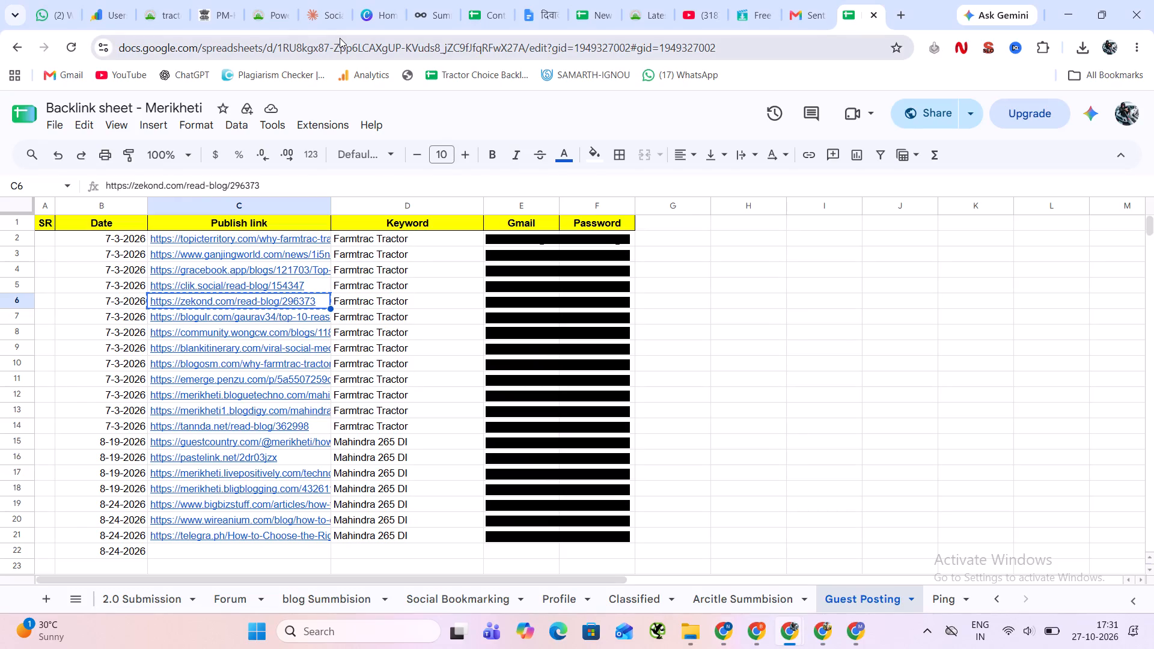
key("Down")
key("ctrl+c")
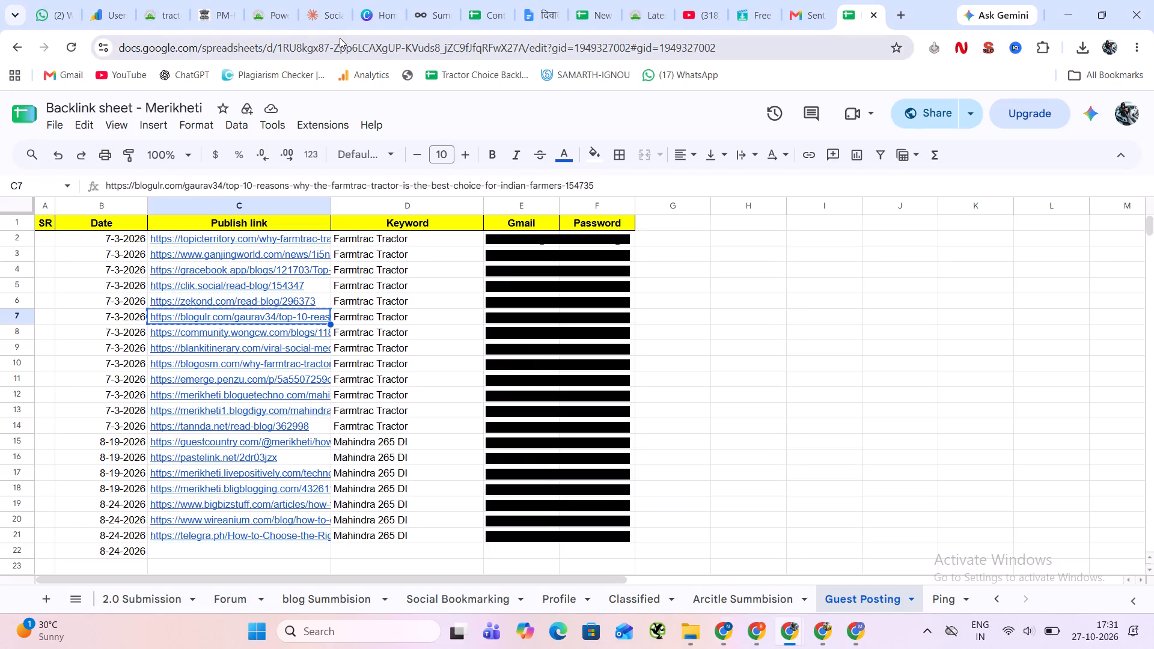
key("alt+Tab")
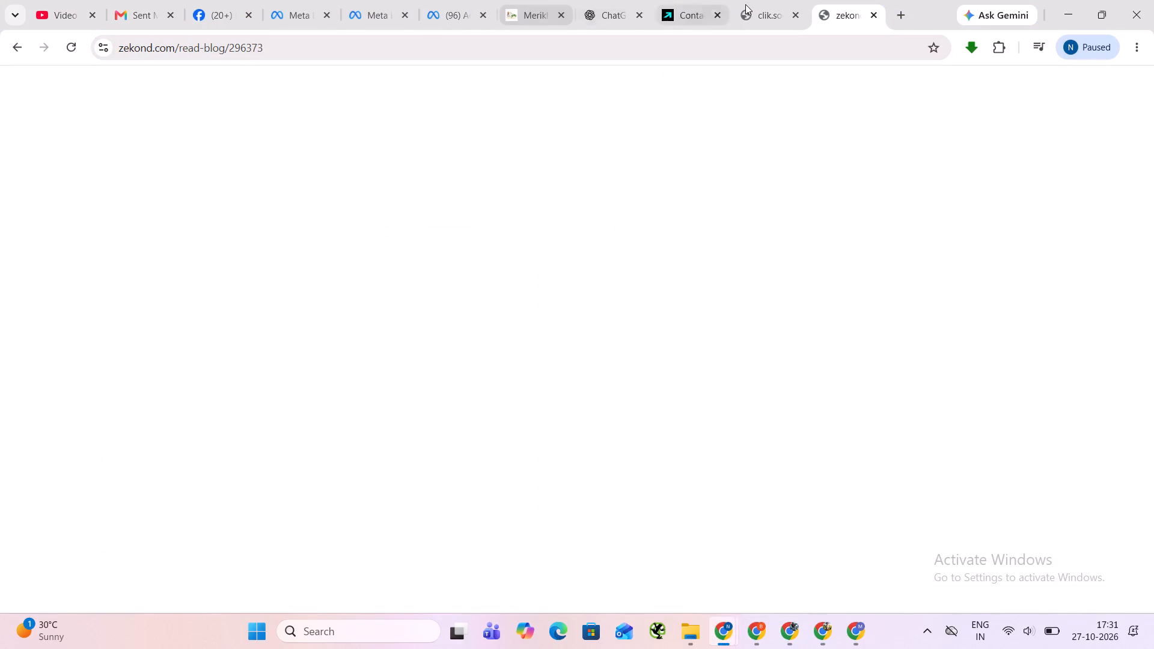
left_click(904, 10)
key("ctrl+v")
key("Return")
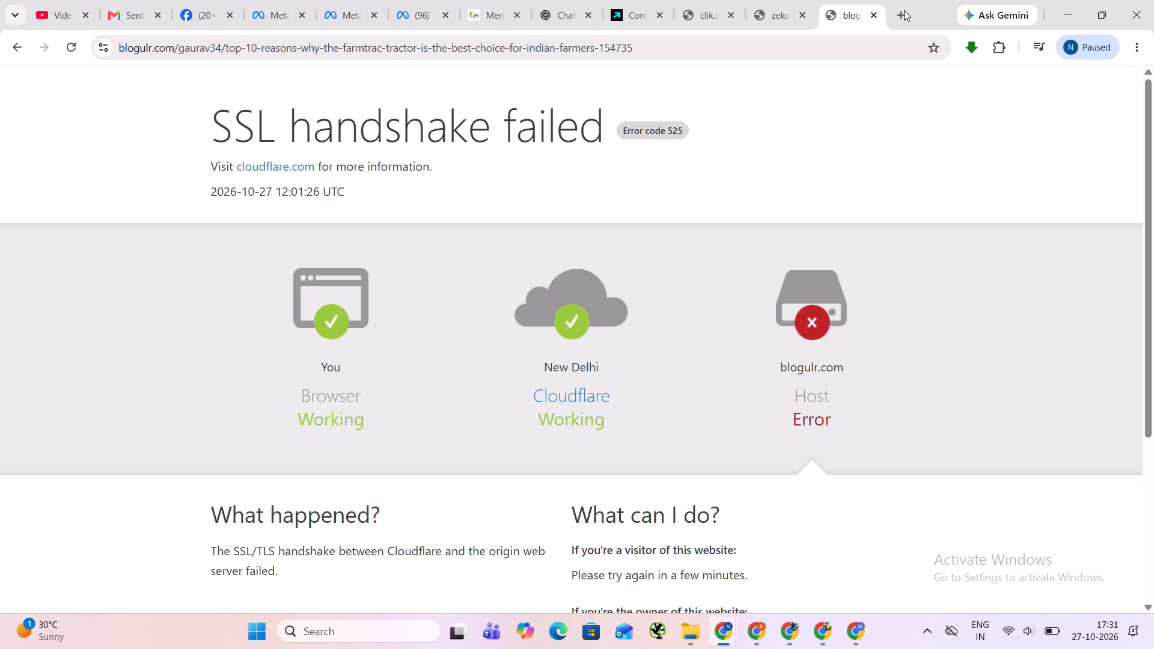
Open the community.wongcw.com/blogs/1181900 link from row 8 of the sheet in place of the blogulr page.
key("alt+Tab")
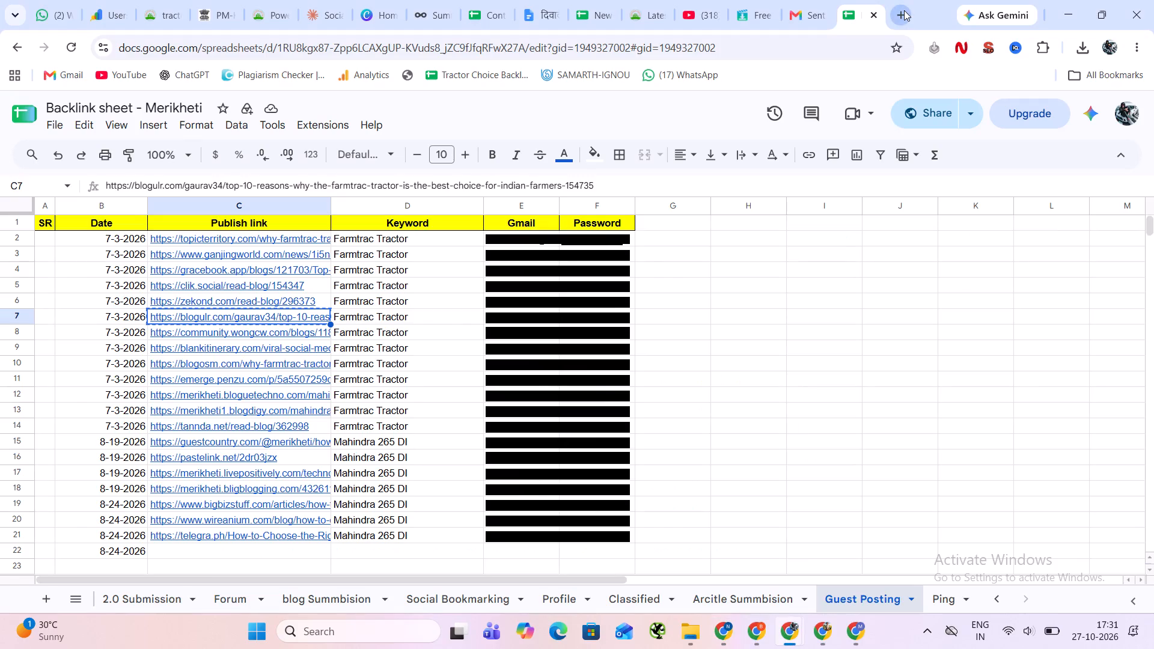
key("Down")
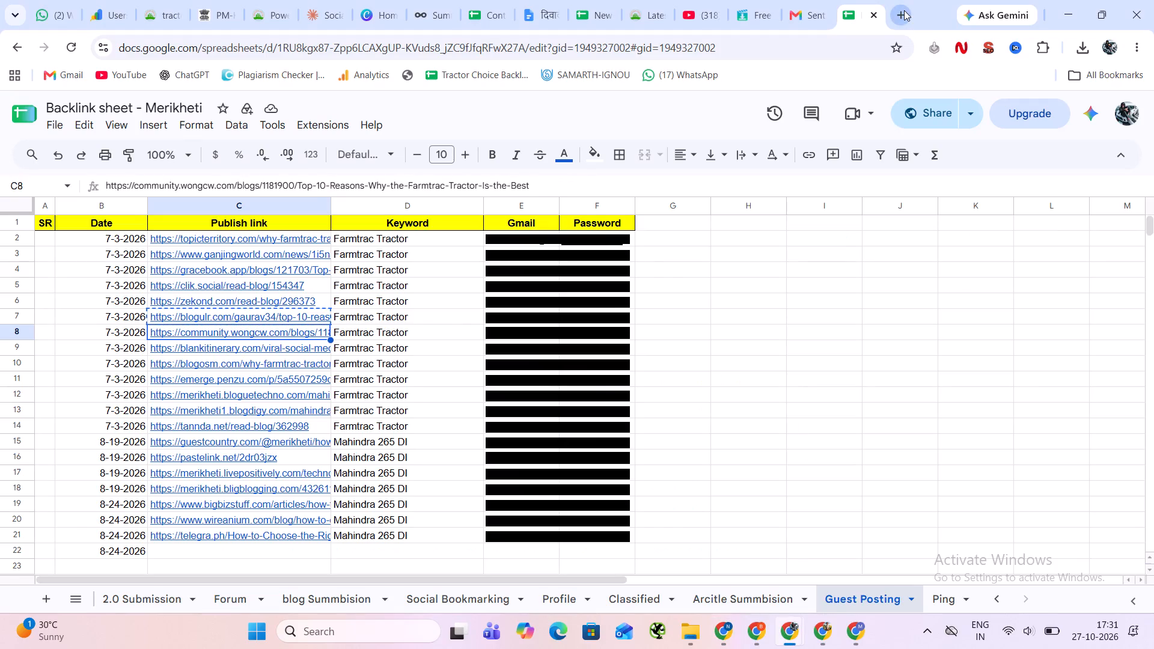
key("ctrl+c")
key("alt+Tab")
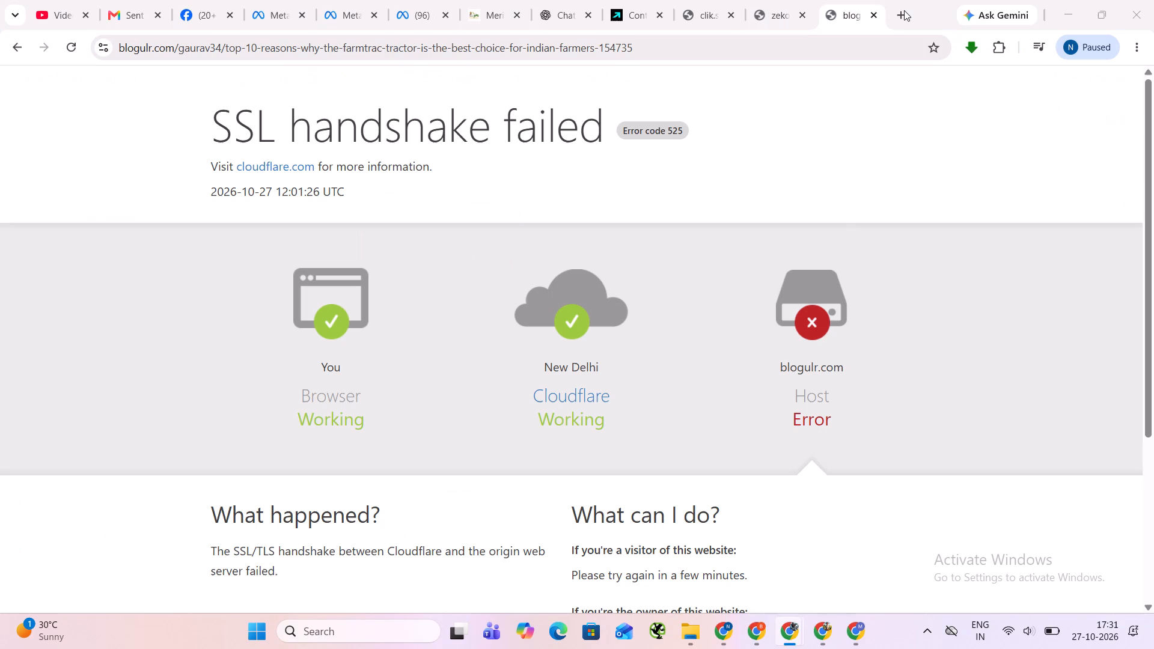
left_click(787, 40)
left_click(787, 40)
left_click(787, 40)
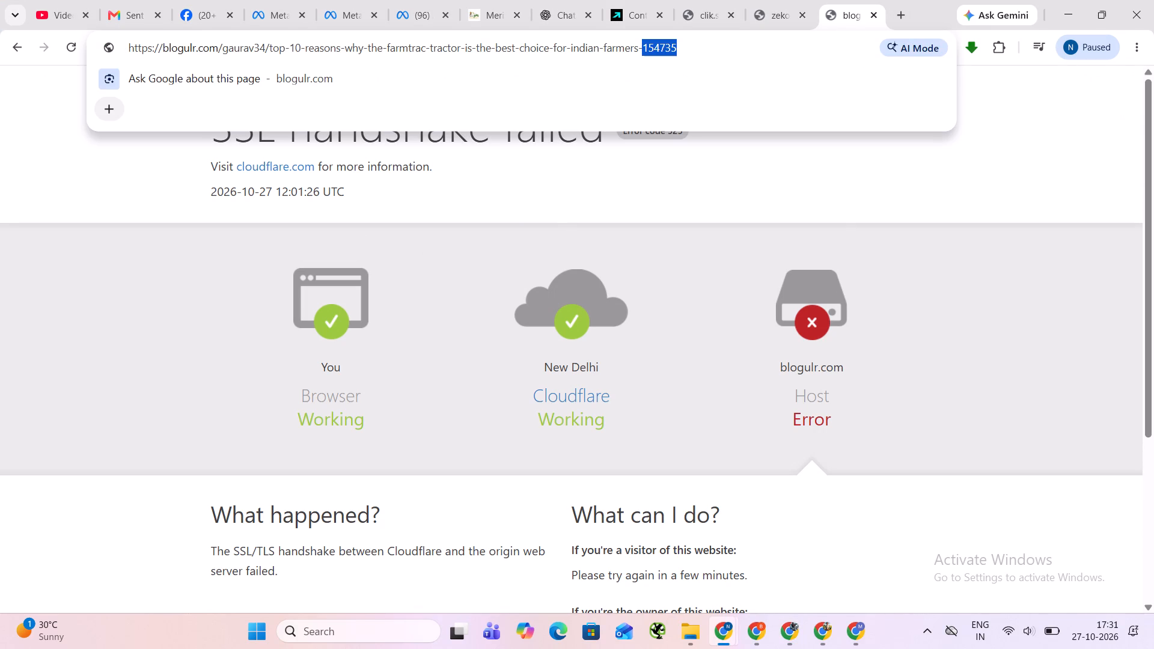
left_click(787, 40)
left_click(787, 40)
left_click(787, 40)
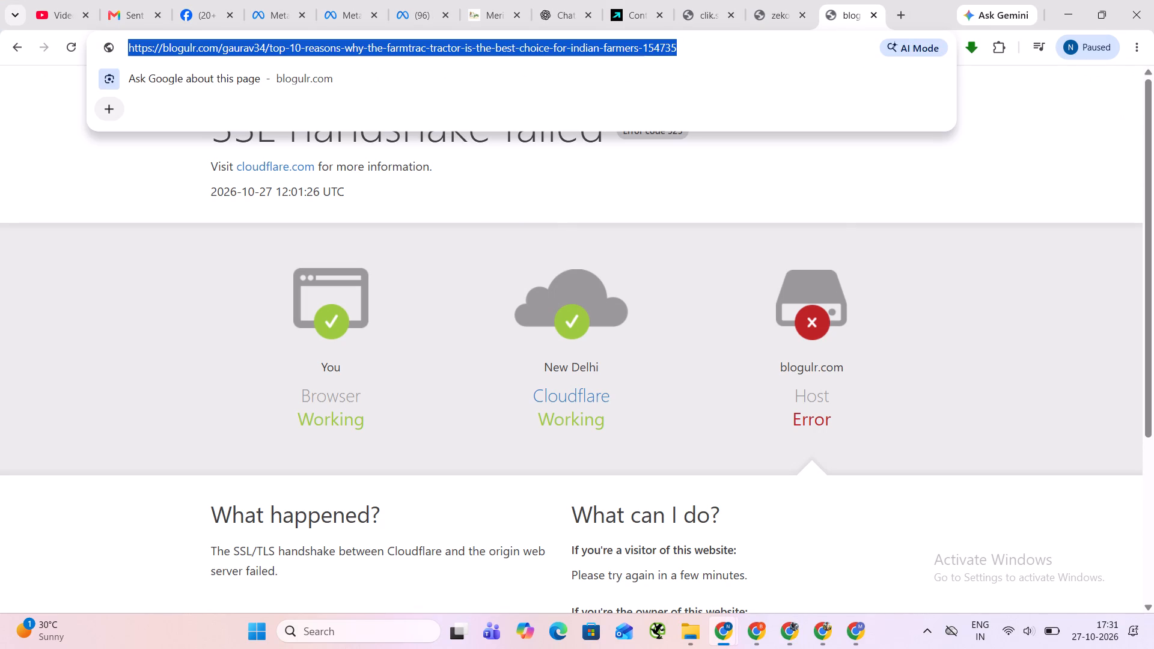
key("ctrl+v")
key("Return")
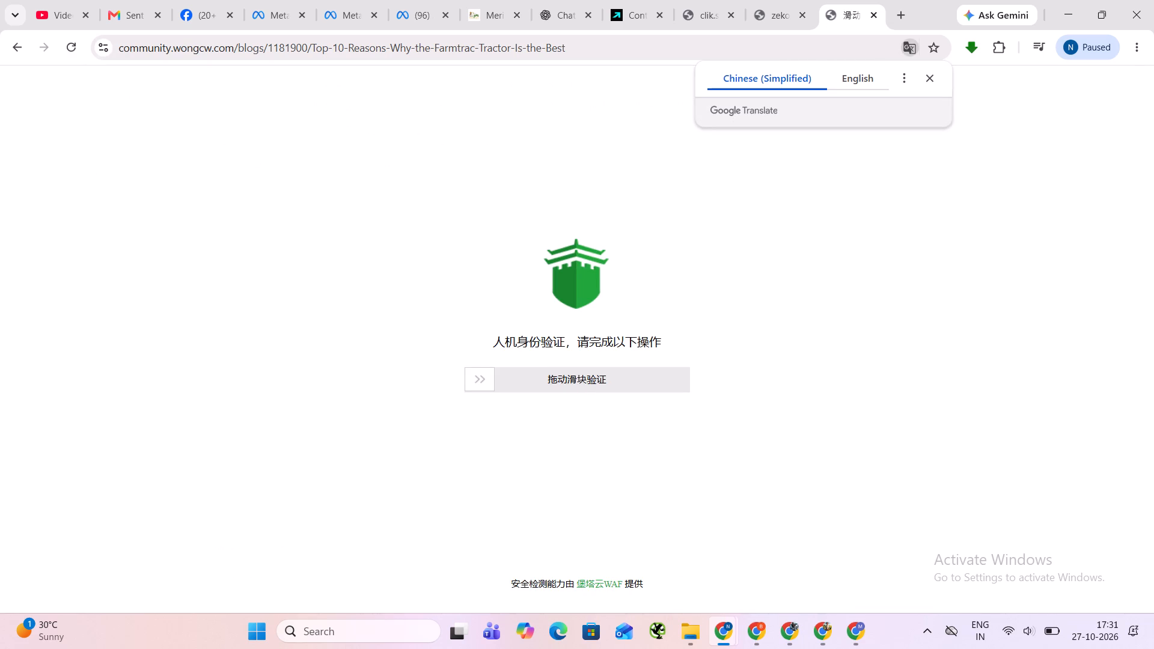
Try to translate the wongcw verification page into English and complete its slider verification.
left_click(853, 73)
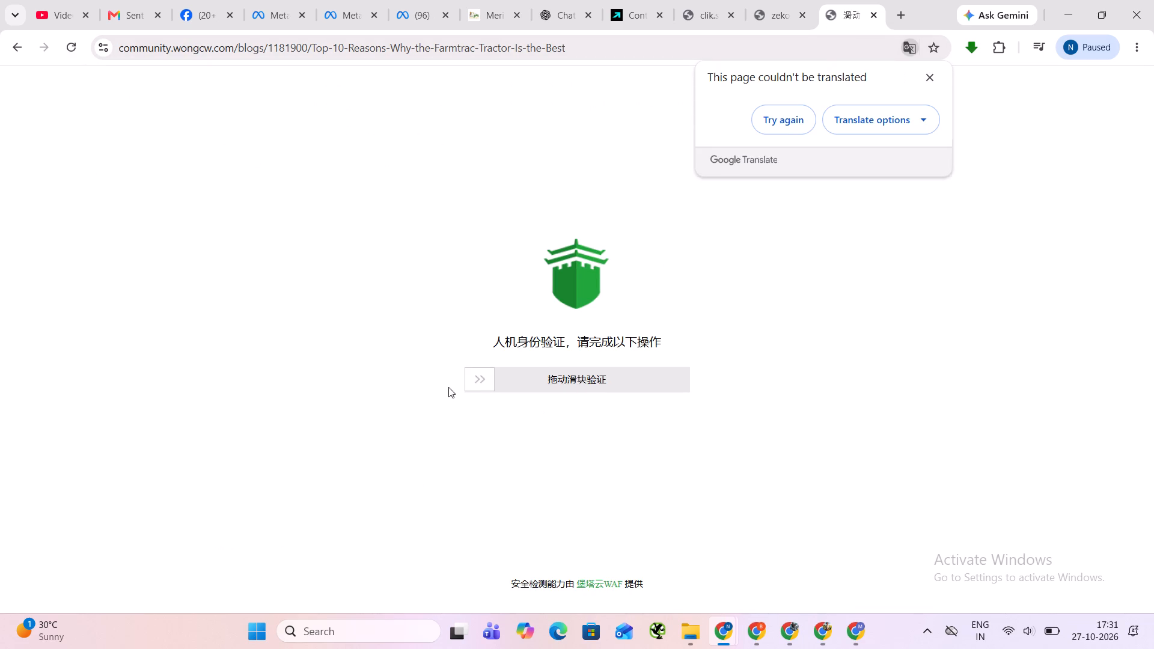
left_click_drag(481, 388, 589, 374)
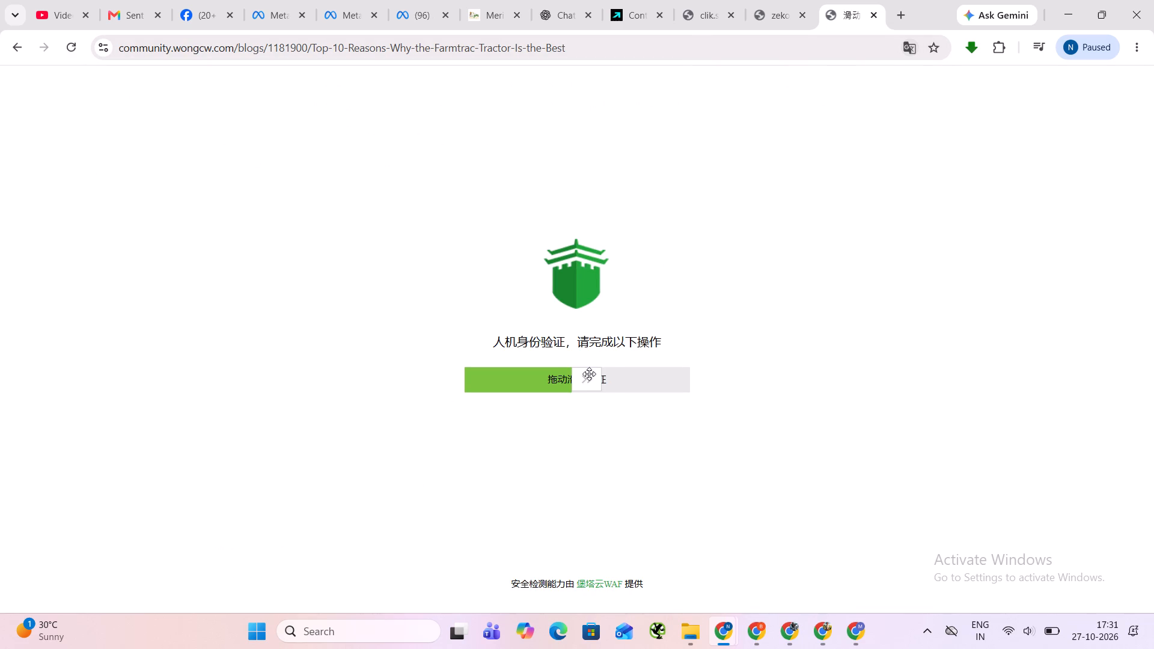
left_click_drag(589, 374, 686, 373)
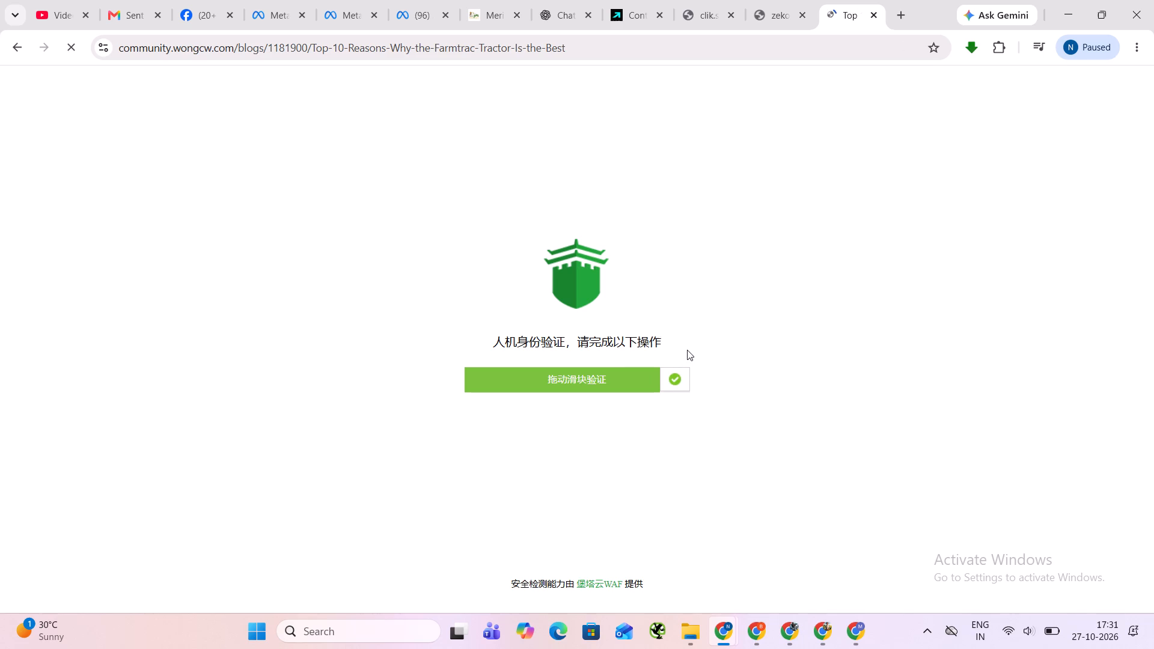
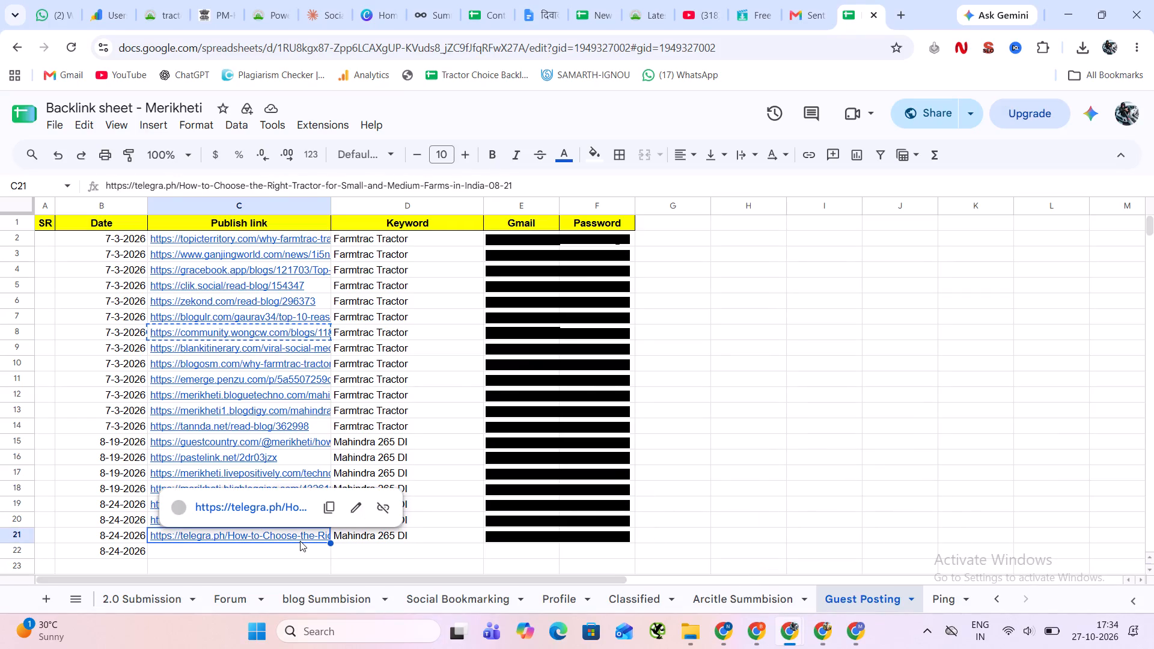
Copy the telegra.ph link about choosing a tractor for small and medium farms from row 21 of the Guest Posting sheet.
left_click(327, 511)
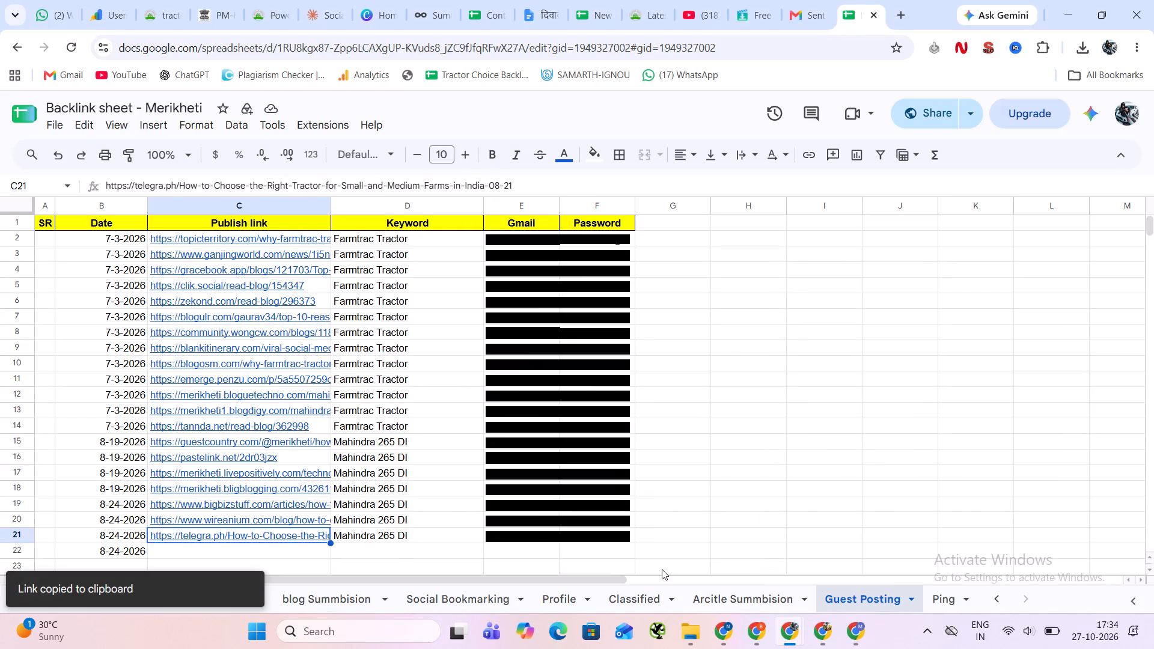
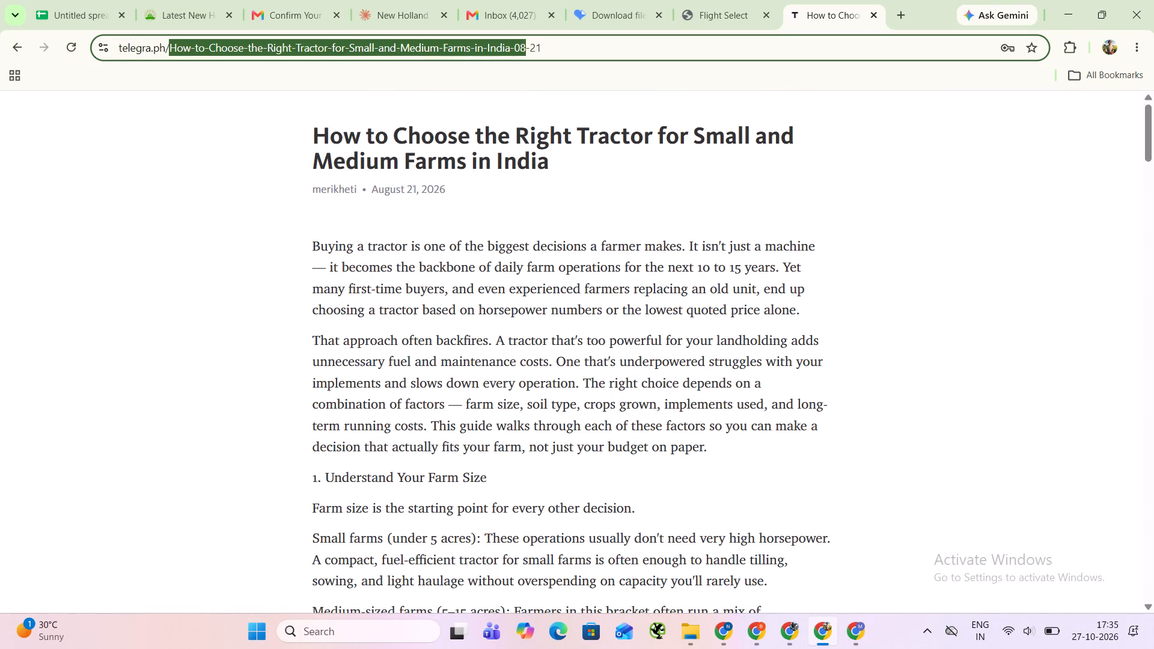
Open the blank post editor at the telegra.ph home address by removing the article path from the current address.
left_click_drag(542, 59, 588, 65)
key("BackSpace")
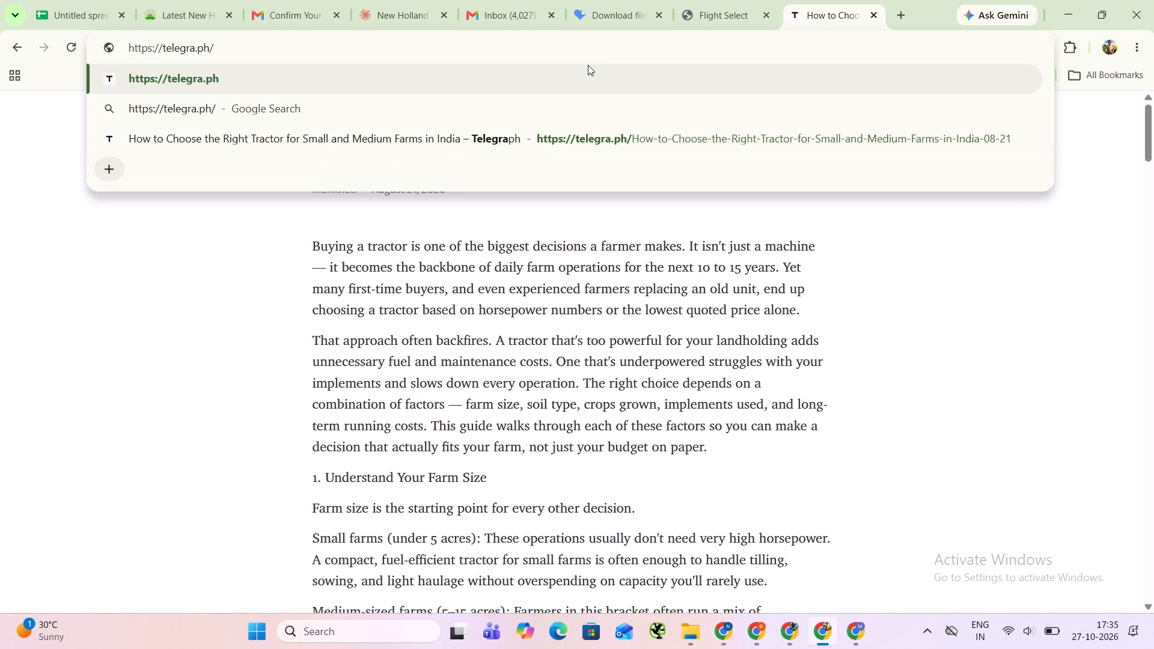
key("Return")
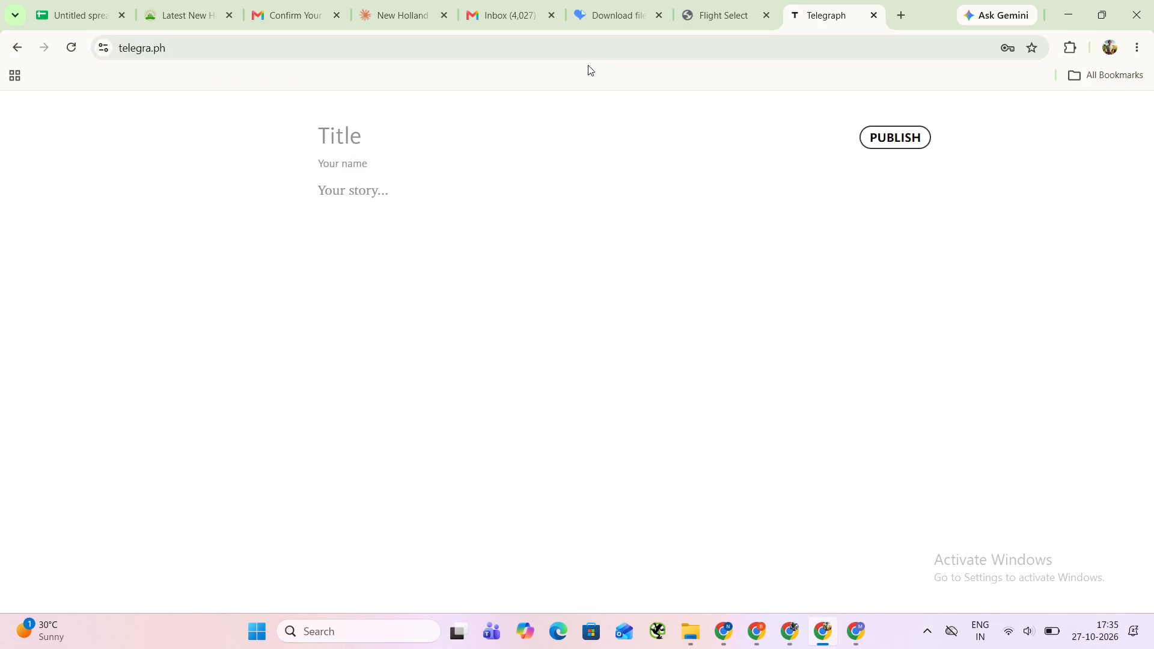
right_click(349, 130)
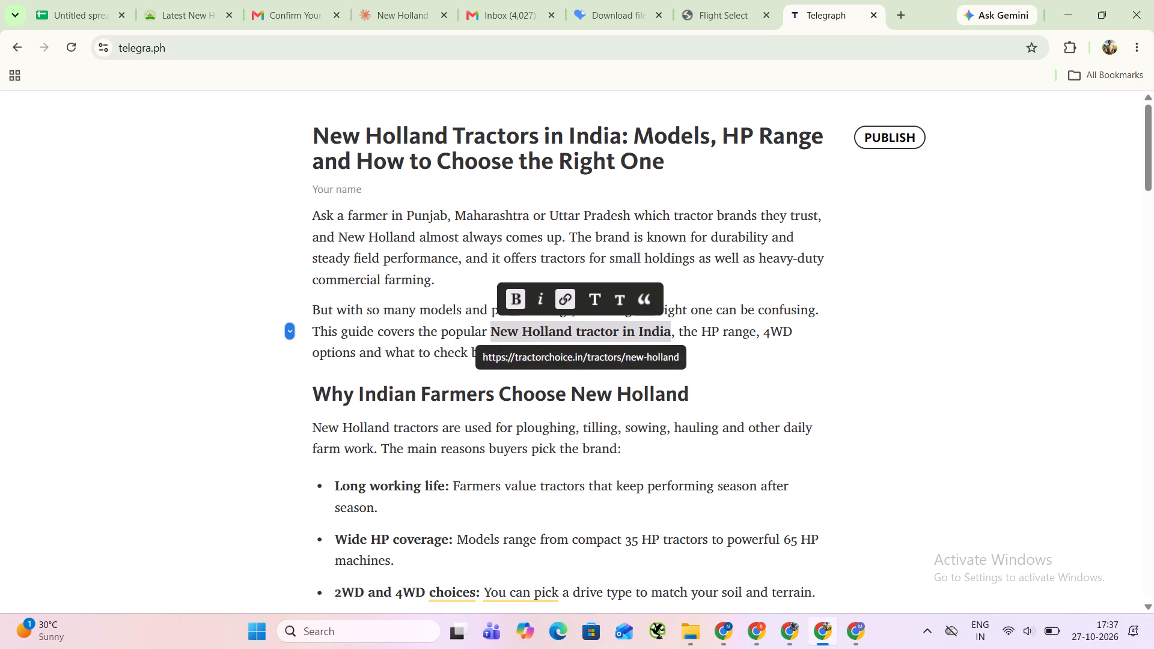
left_click(640, 373)
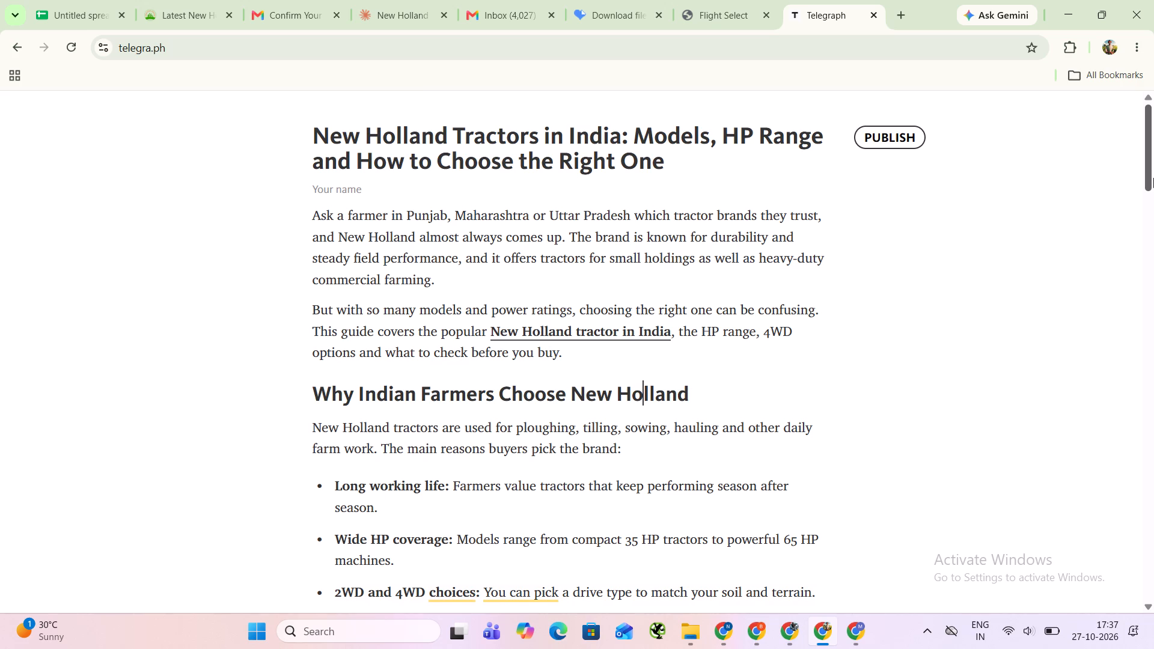
Look over the rest of the article down to Final Thoughts and publish the Telegraph post.
left_click_drag(1153, 171, 1153, 309)
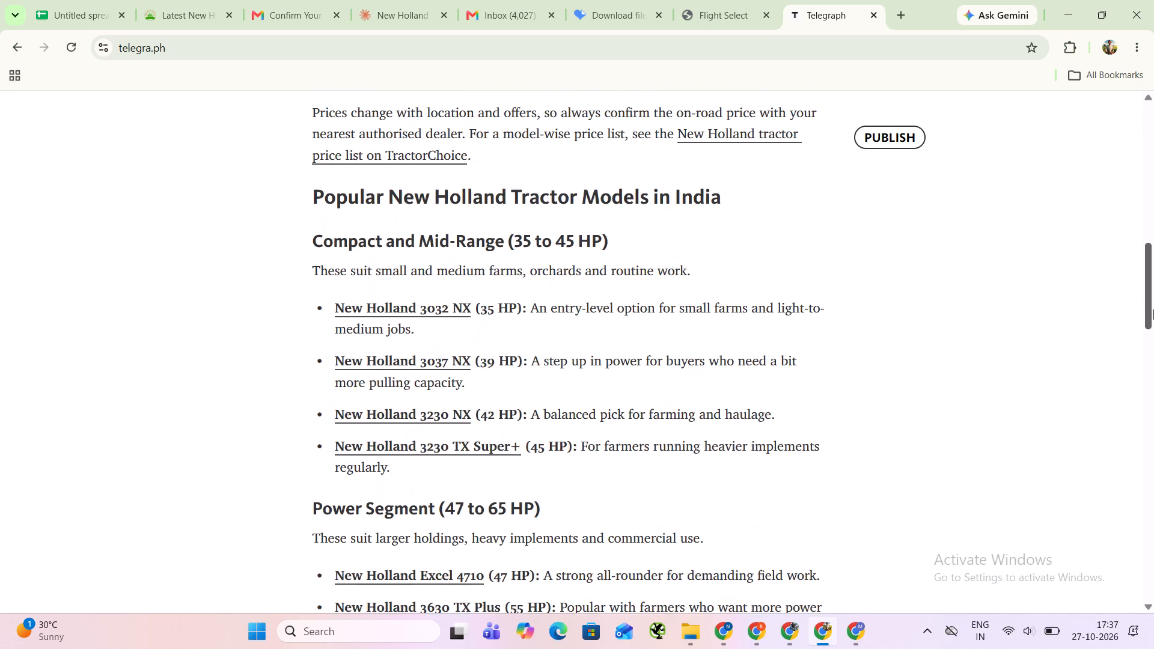
left_click_drag(1153, 309, 1153, 648)
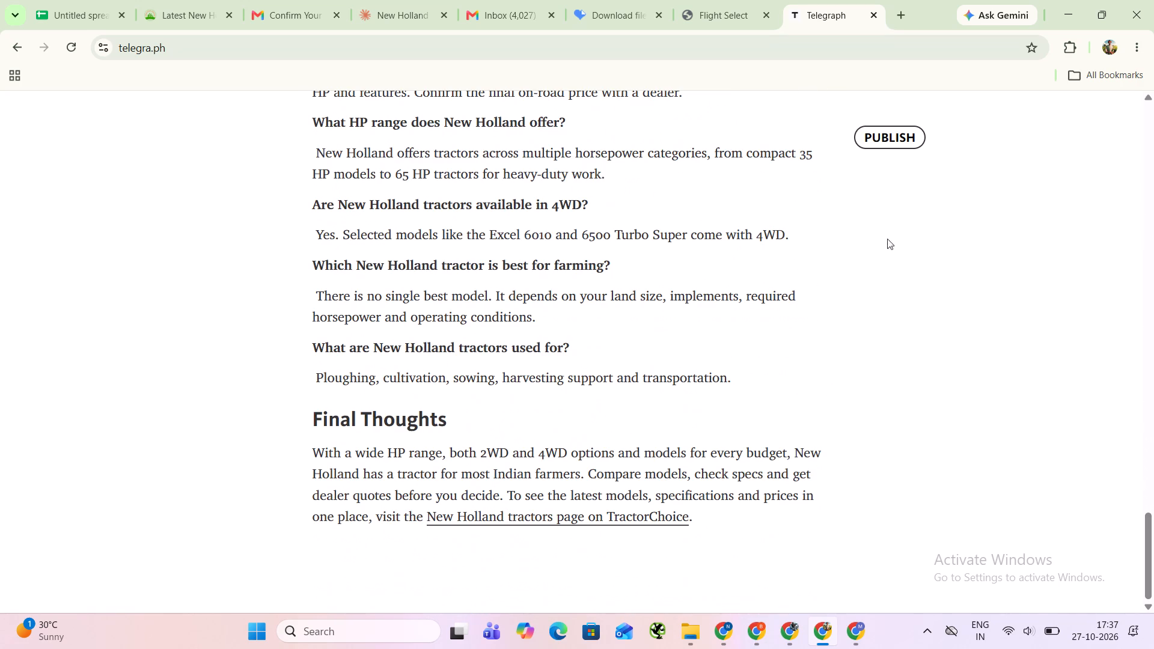
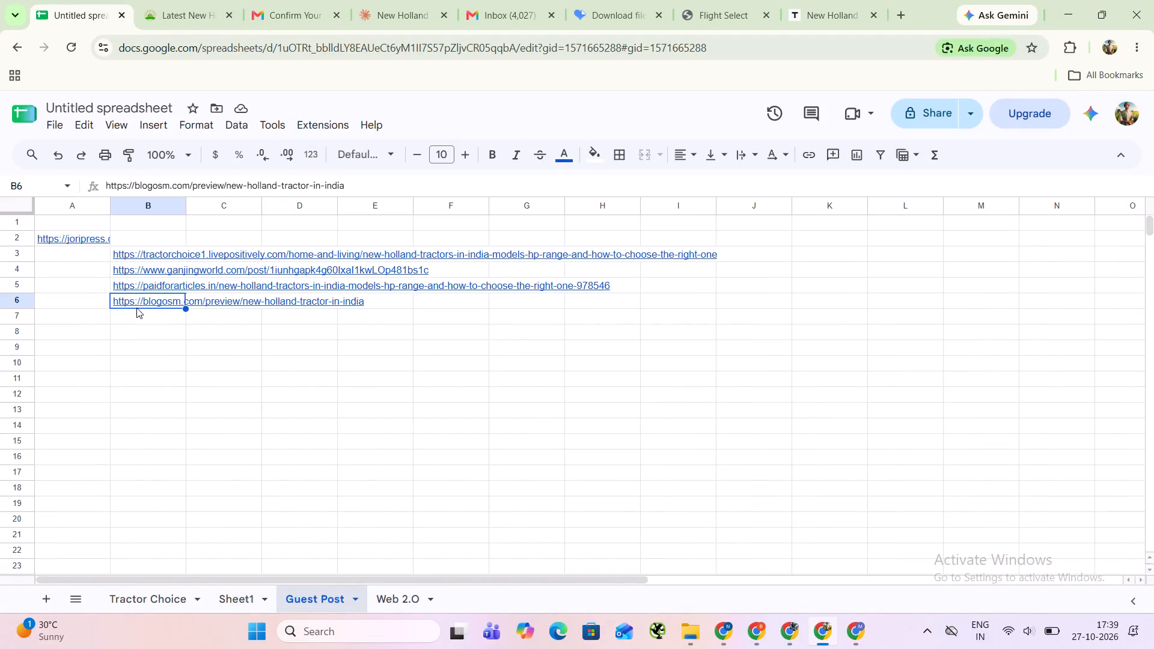
Record the published telegra.ph post URL in cell B7 of the Guest Post sheet and close the Telegraph article page.
left_click(139, 315)
right_click(139, 315)
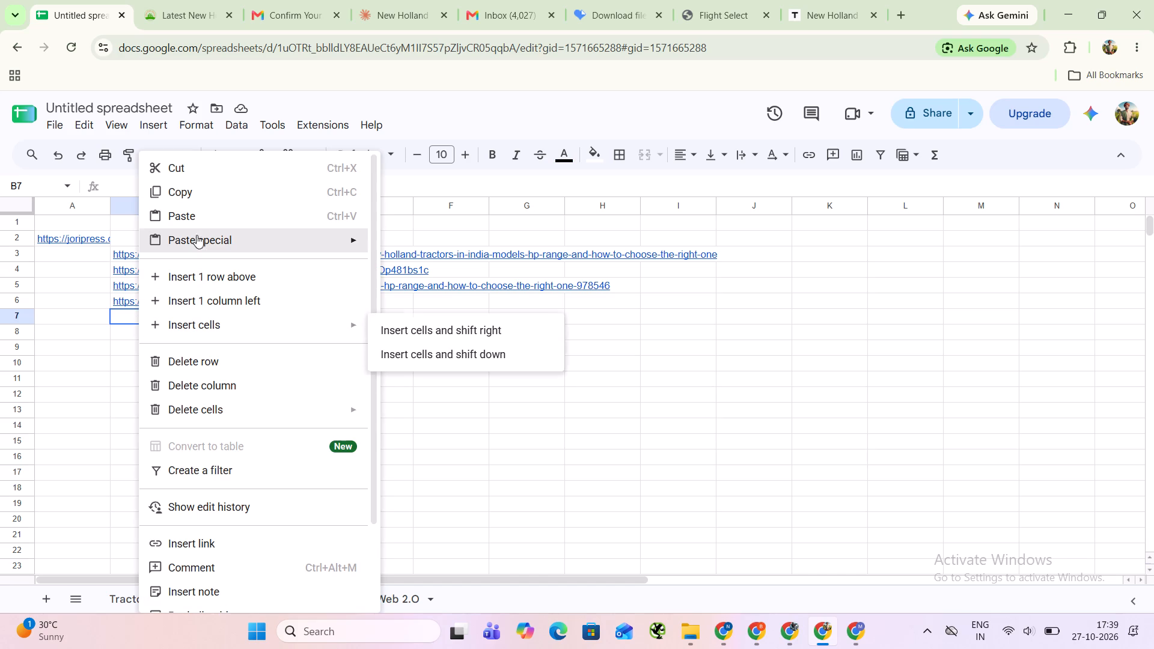
left_click(209, 206)
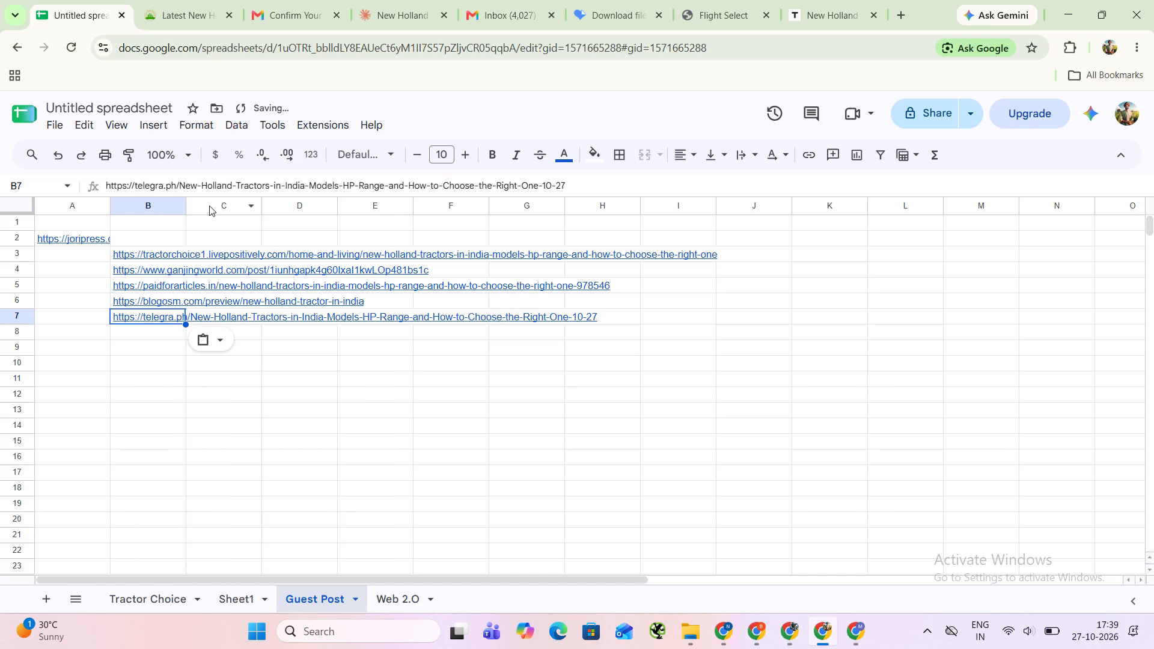
left_click(157, 327)
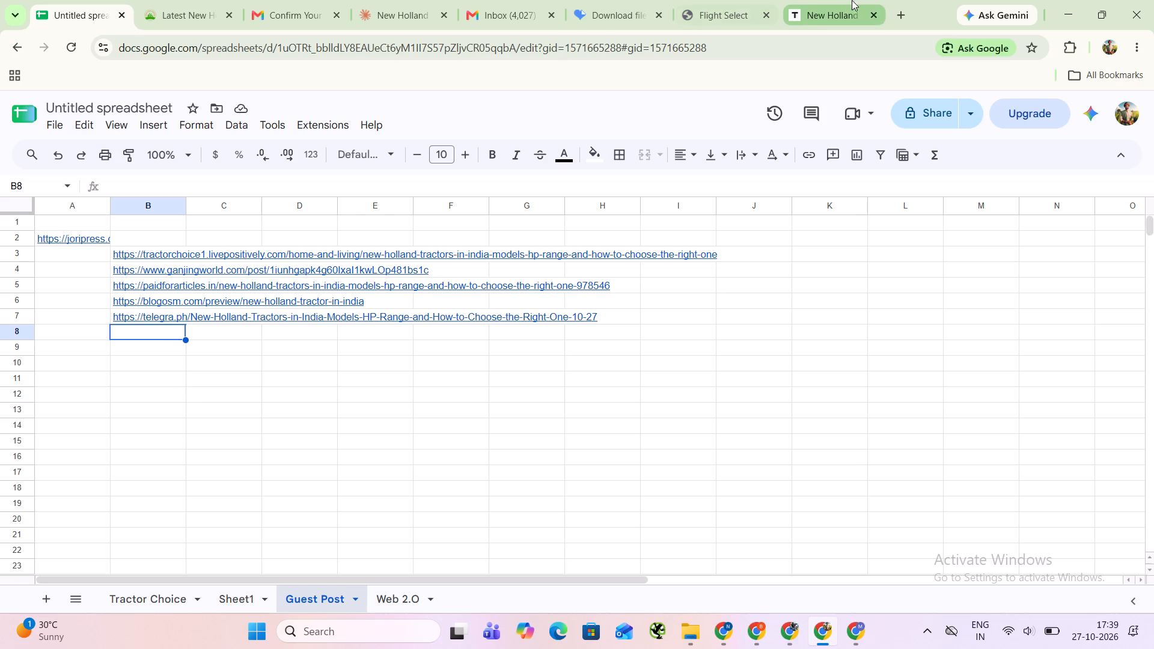
left_click(878, 10)
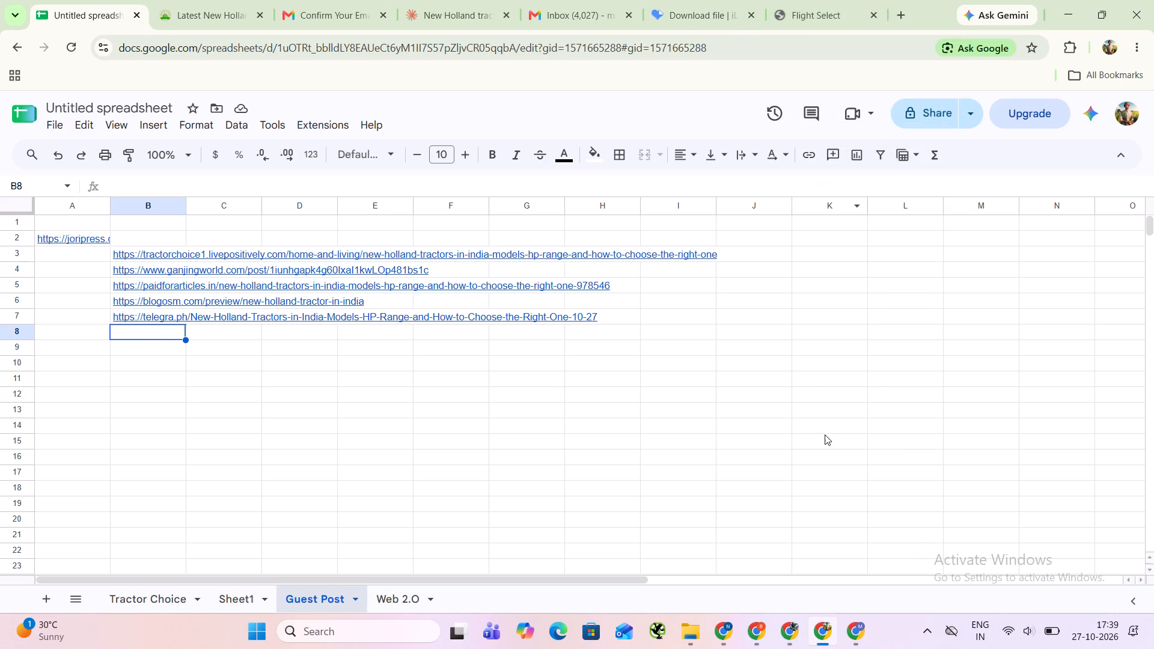
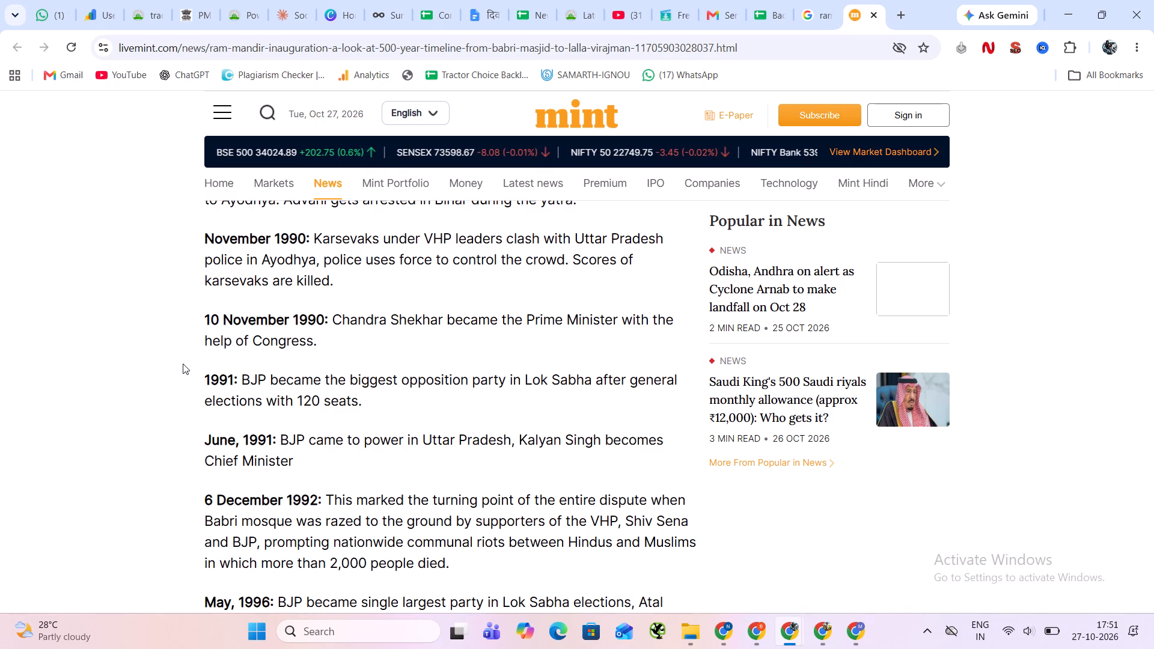
Read the Mint article's Ram Mandir timeline from the November 1990 entry through to the end of the article.
key("Down")
key("Down")
key("Down")
key("Down")
key("Down")
key("Down")
key("Down")
key("Down")
key("Down")
key("Down")
key("Down")
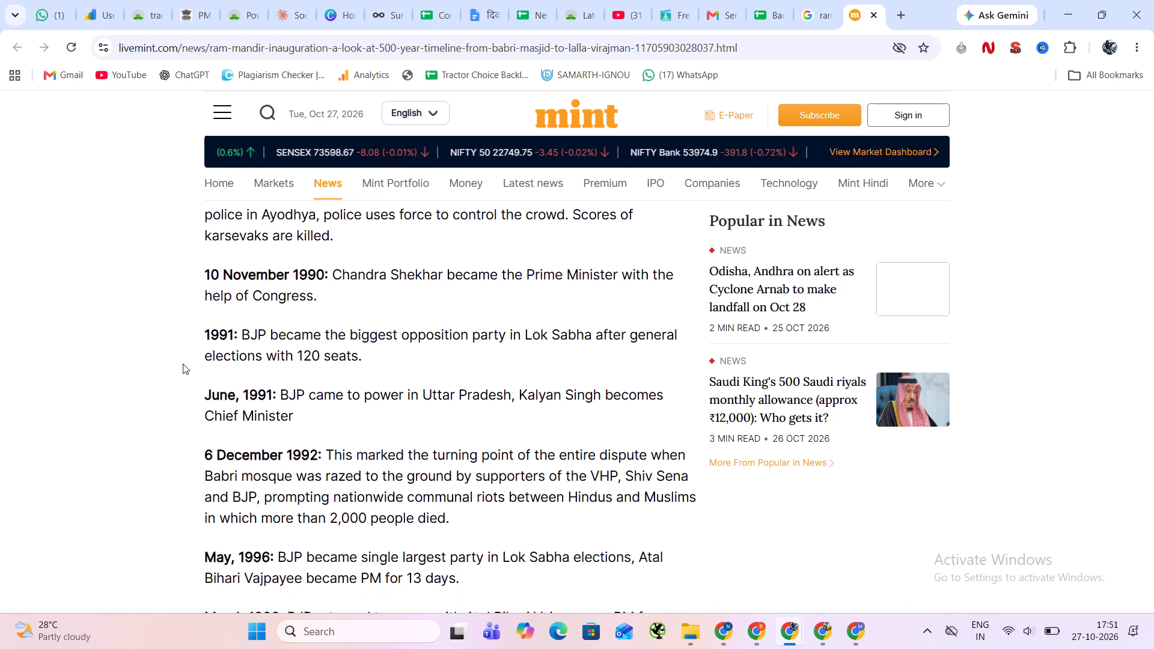
key("Down")
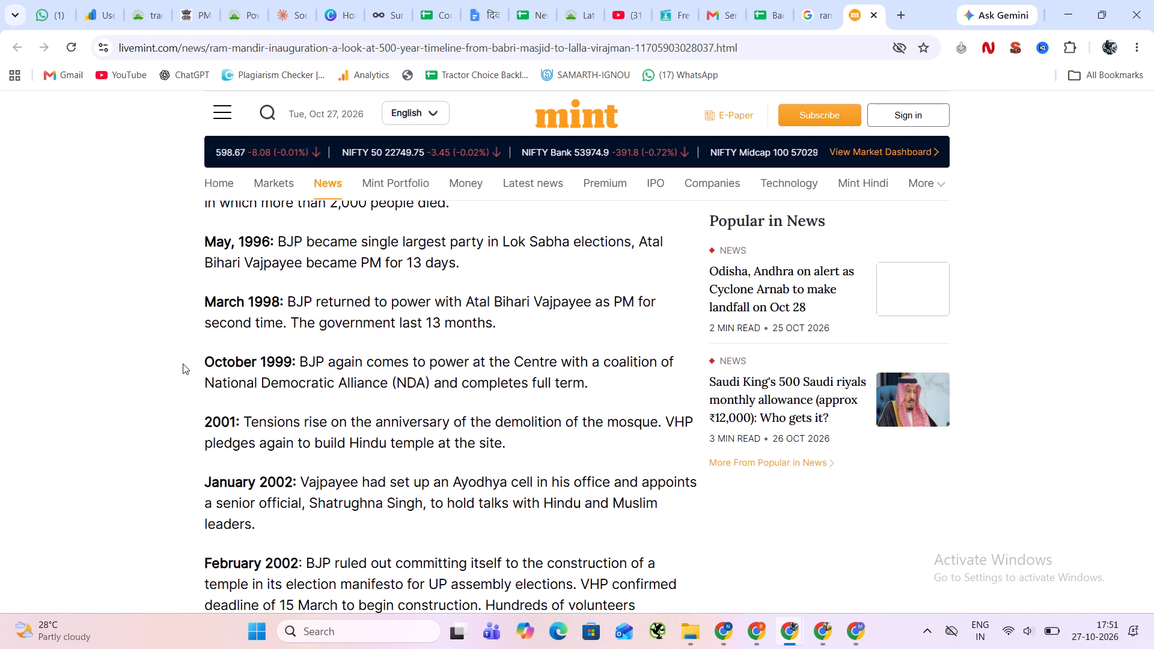
key("Down")
key("Down")
key("Down")
key("Down")
key("Down")
key("Down")
key("Down")
key("Down")
key("Down")
key("Down")
key("Down")
key("Down")
key("Down")
key("Down")
key("Down")
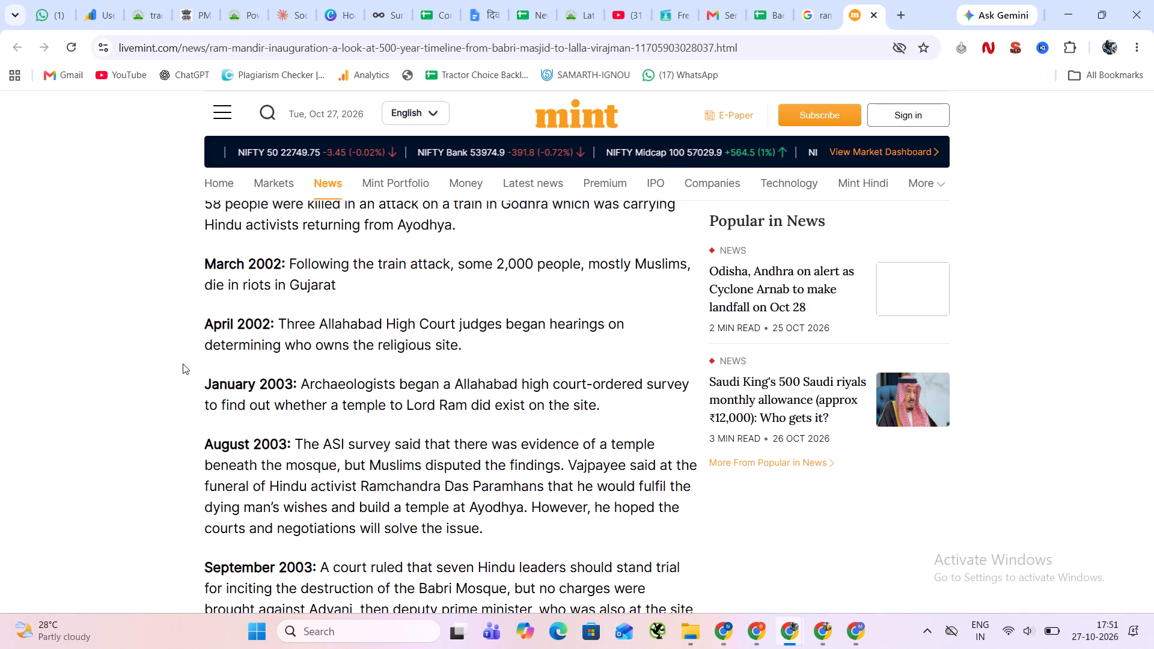
key("Down")
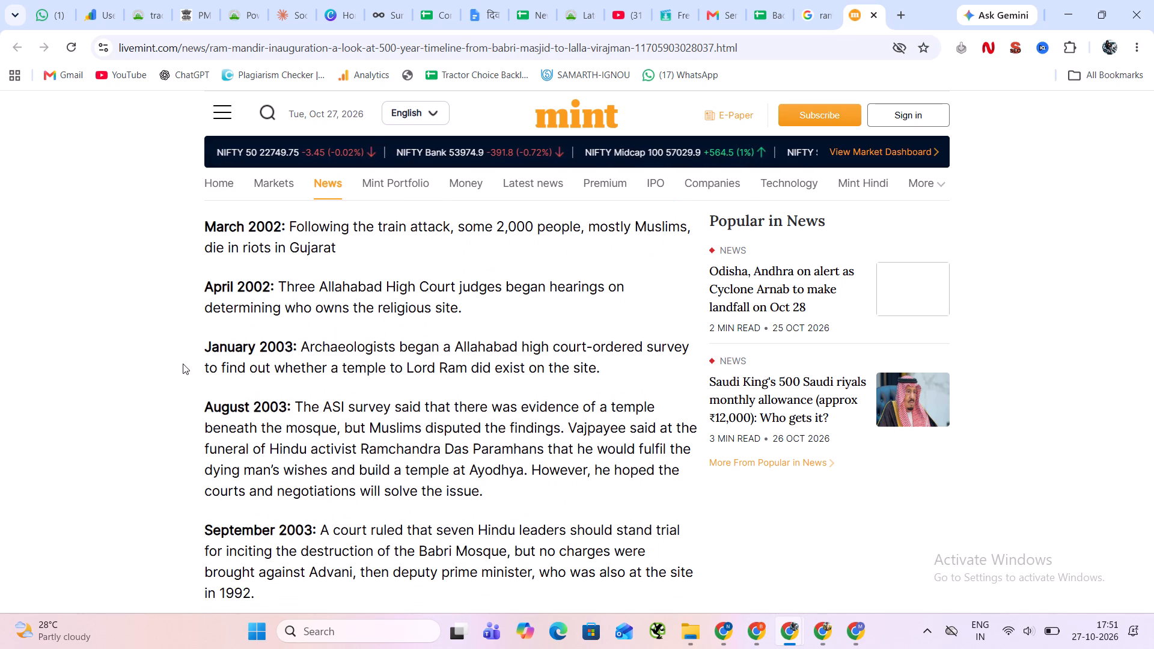
key("Down")
key("Down")
key("Down")
key("Down")
key("Down")
key("Down")
key("Down")
key("Down")
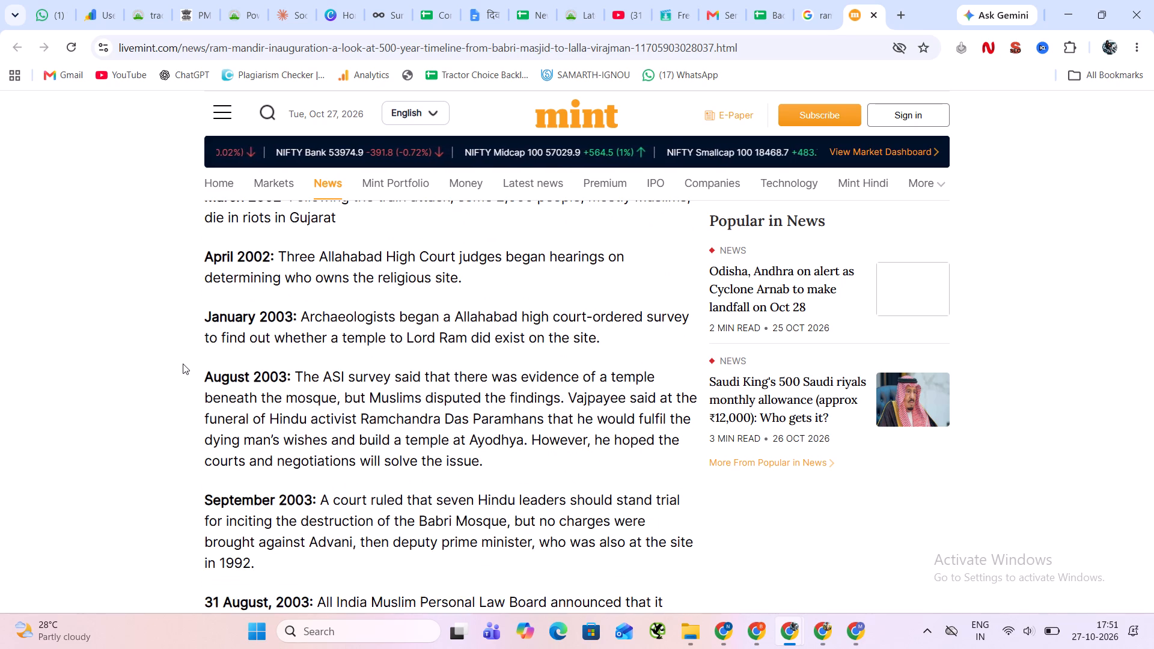
key("Down")
key("Down")
key("Down")
key("Down")
key("Down")
key("Down")
key("Down")
key("Down")
key("Down")
key("Down")
key("Down")
key("Down")
key("Down")
key("Down")
key("Down")
key("Down")
key("Down")
key("Down")
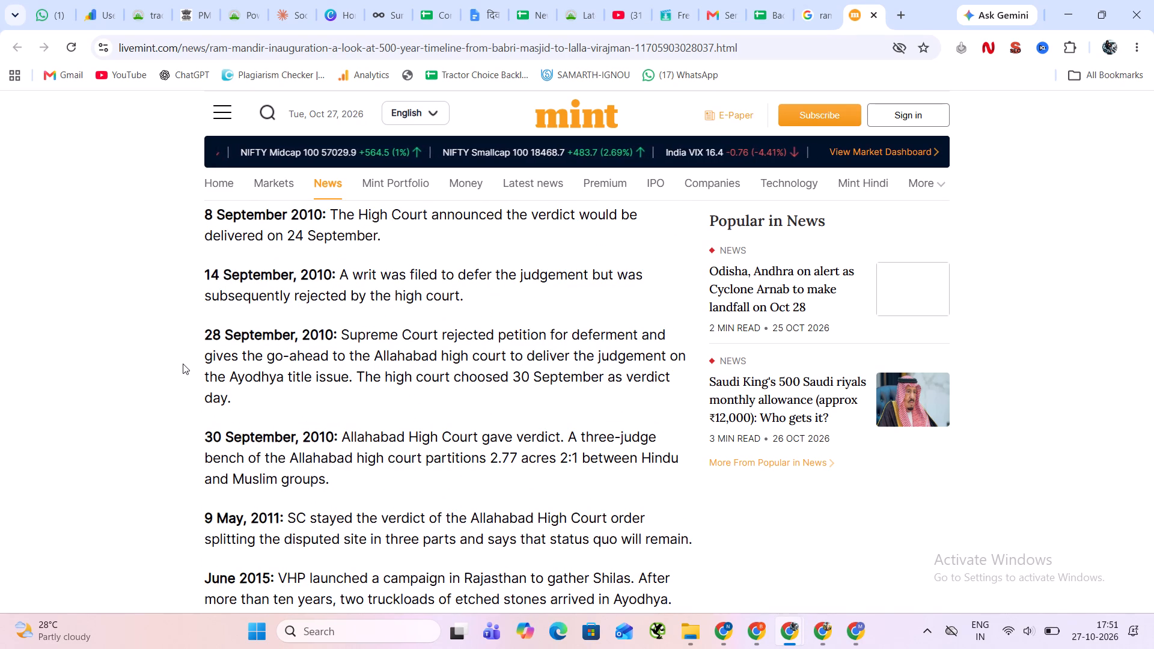
key("Down")
key("Down")
key("Down")
key("Down")
key("Down")
key("Down")
key("Down")
key("Down")
key("Down")
key("Down")
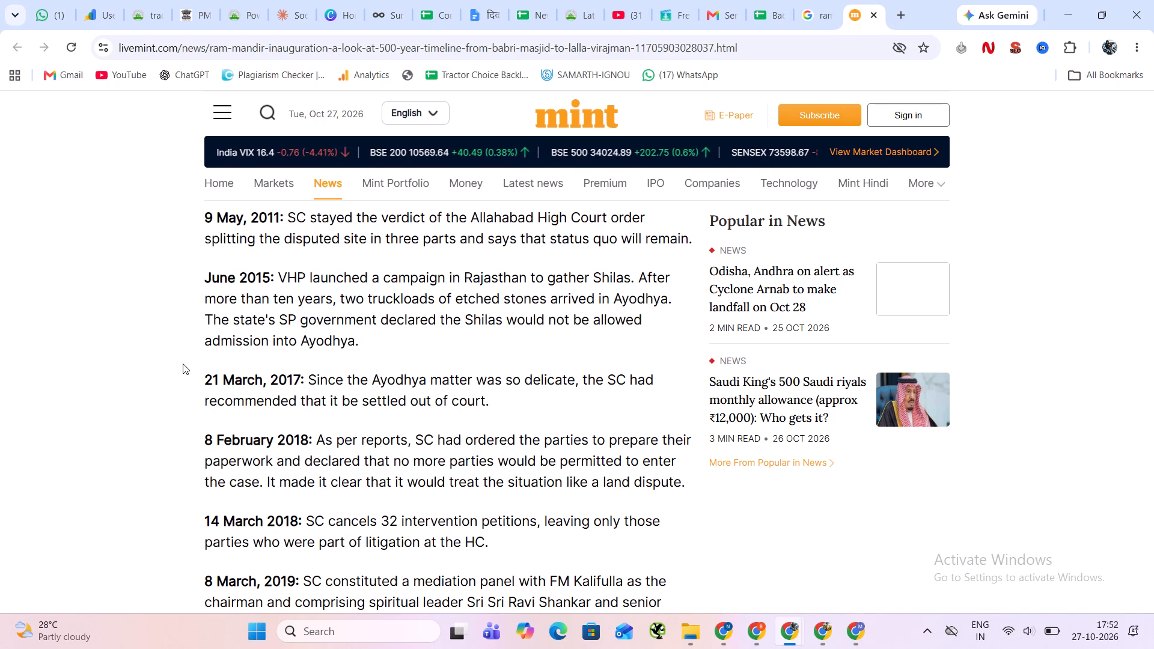
key("Down")
key("Down")
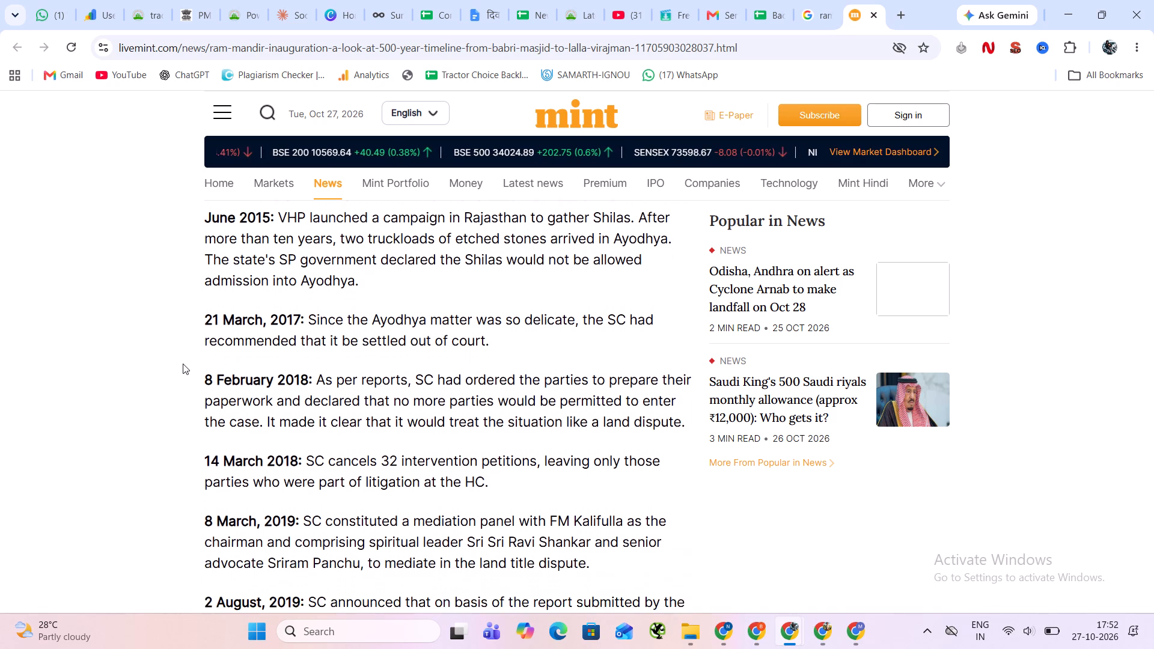
key("Down")
key("Down")
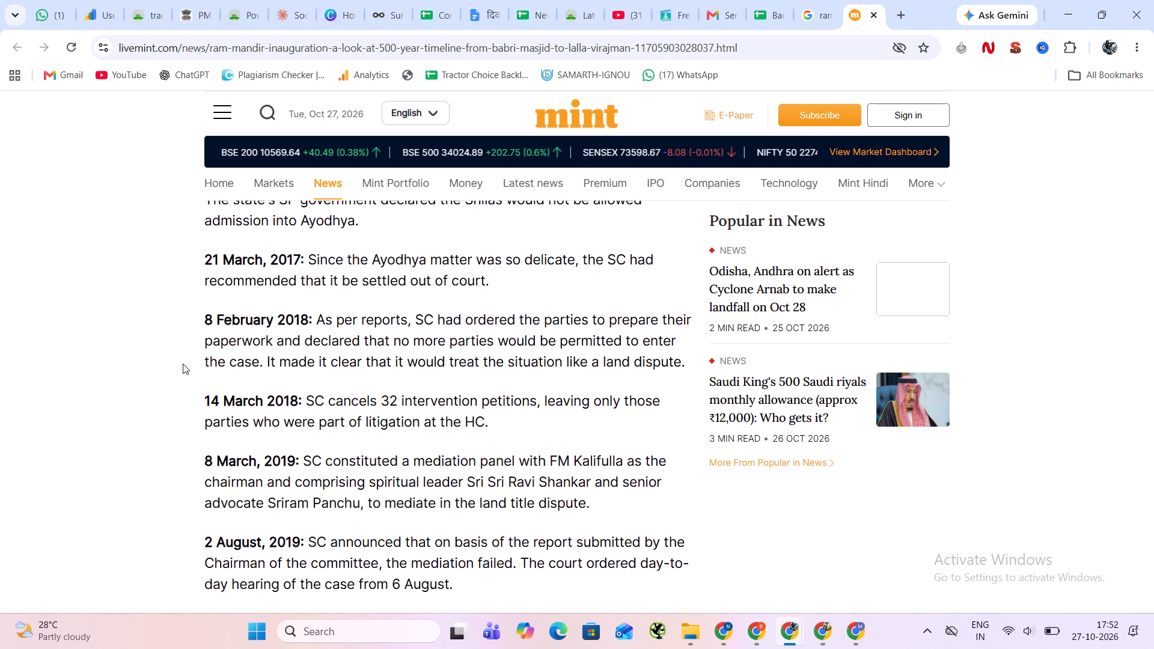
key("Down")
key("Down")
key("Down")
key("Down")
key("Down")
key("Down")
key("Down")
key("Down")
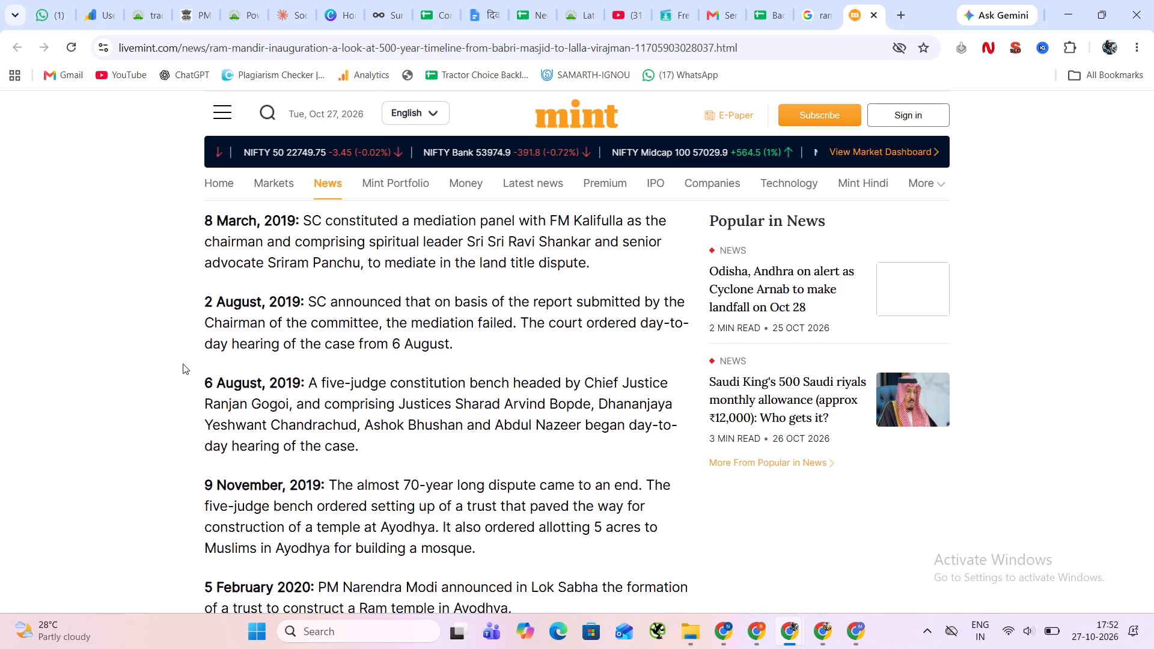
key("Down")
key("Down")
key("Down")
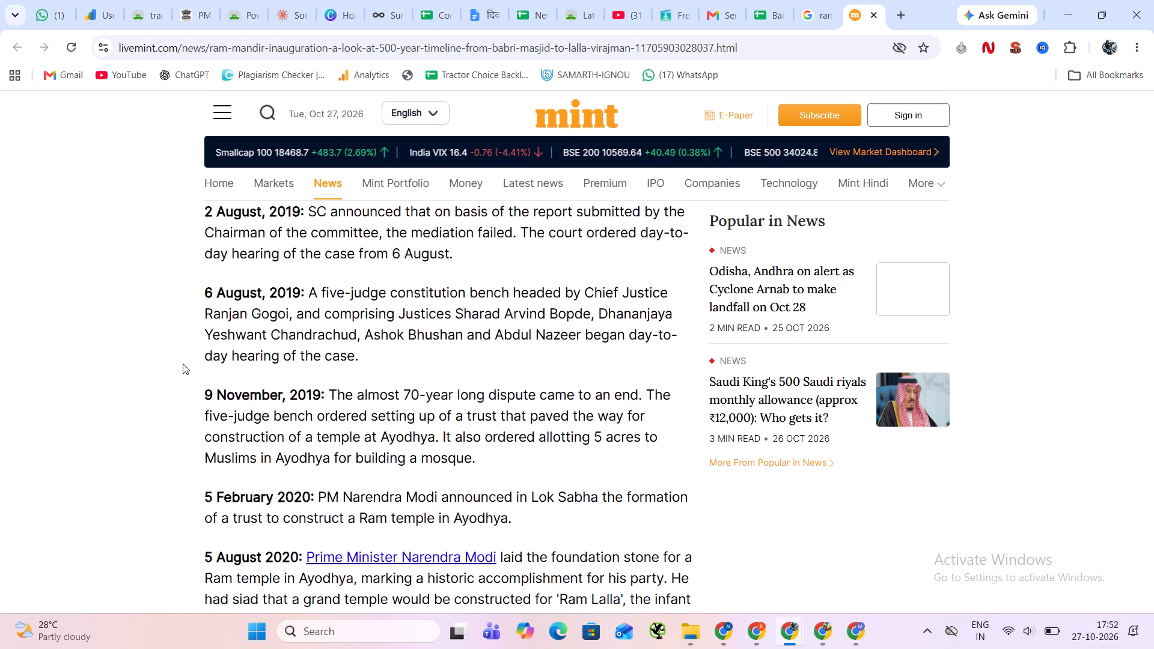
key("Down")
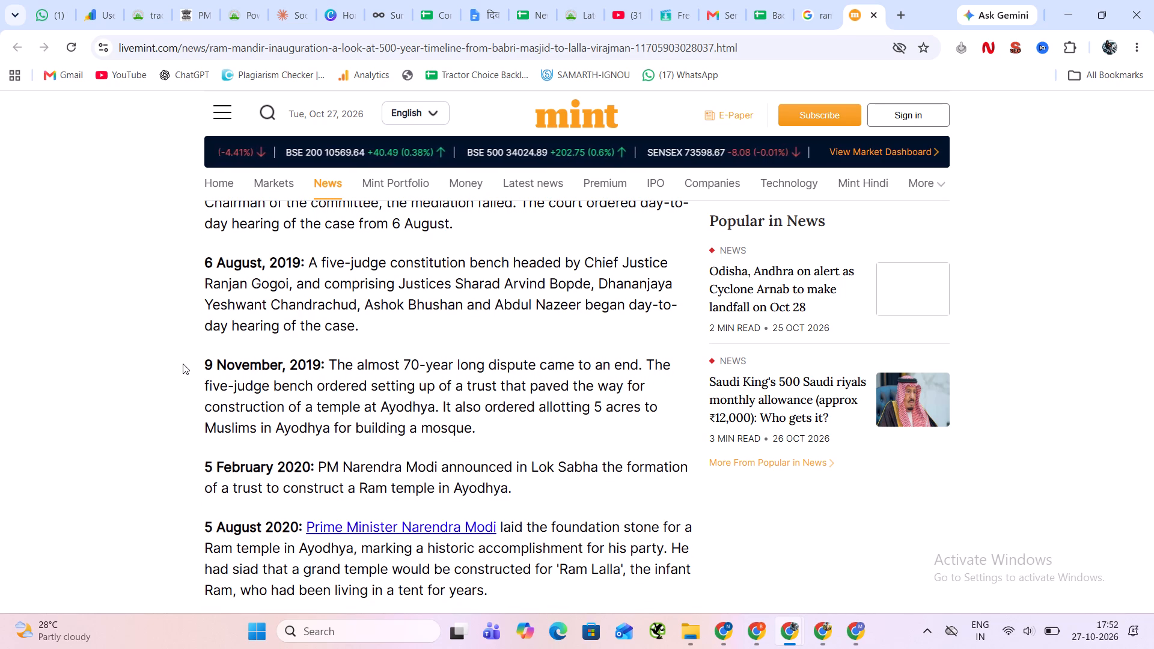
key("Down")
key("Down")
key("Down")
key("Down")
key("Down")
key("Down")
key("Down")
key("Down")
key("Down")
key("Down")
key("Down")
key("Down")
key("Down")
key("Down")
key("Down")
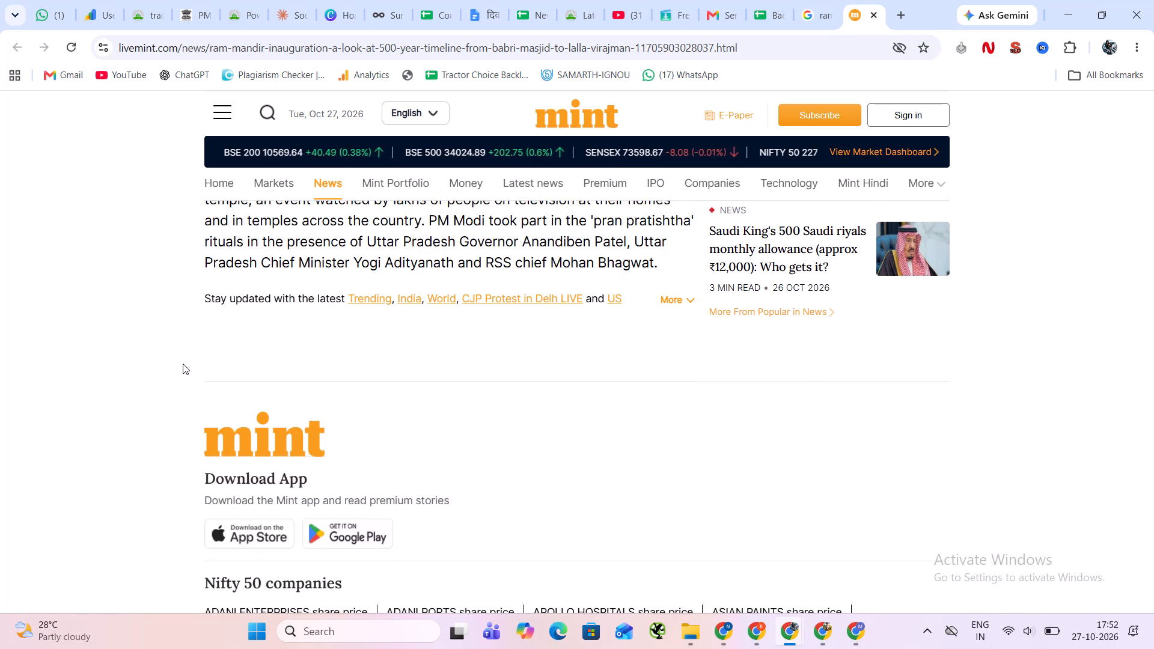
key("Up")
key("Up")
key("Up")
key("Up")
key("Up")
key("Up")
key("Up")
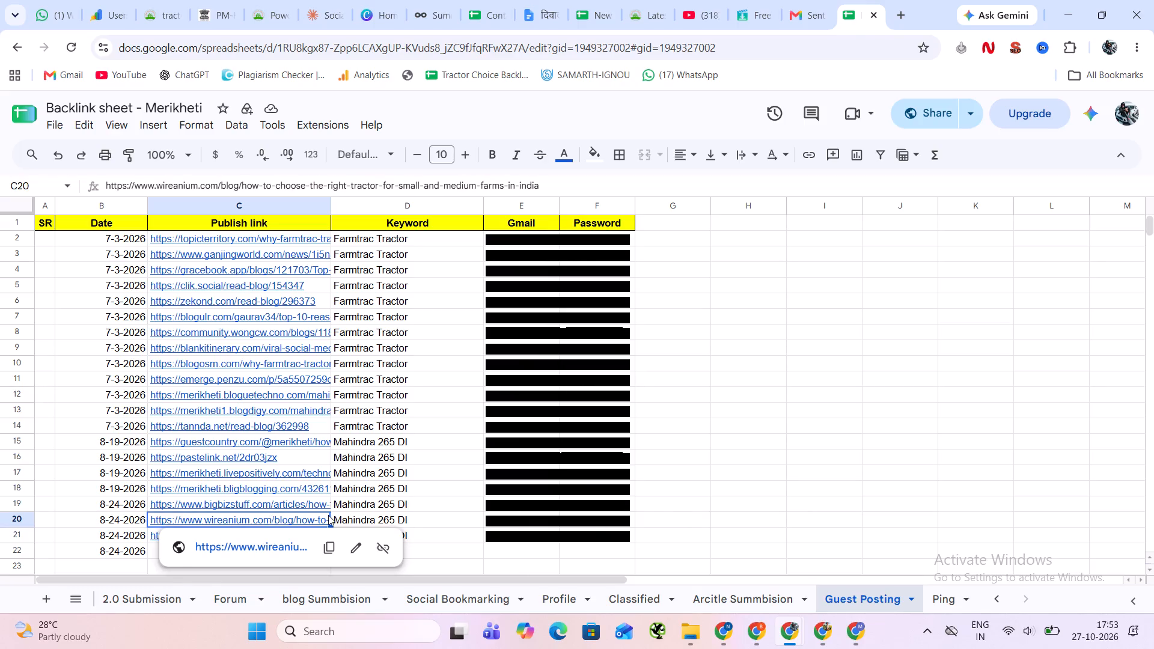
Copy the wireanium.com publish link from cell C20 of the Backlink sheet's Guest Posting tab and open it in the browser tab showing IndiGo.
left_click(328, 541)
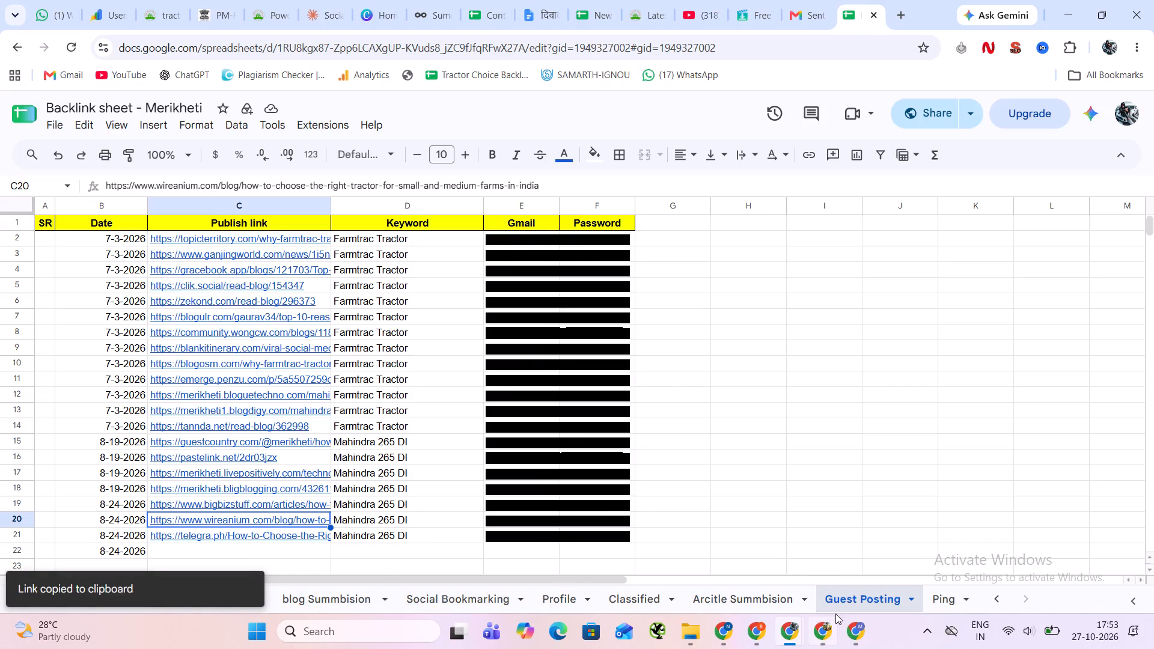
left_click(858, 635)
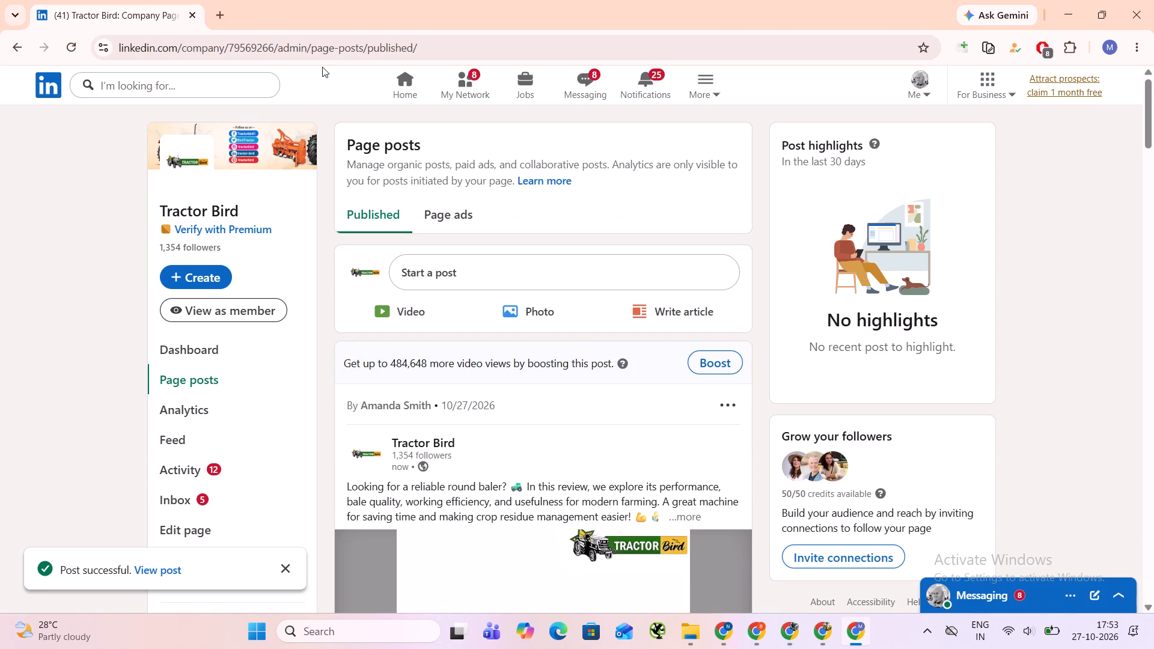
left_click(789, 631)
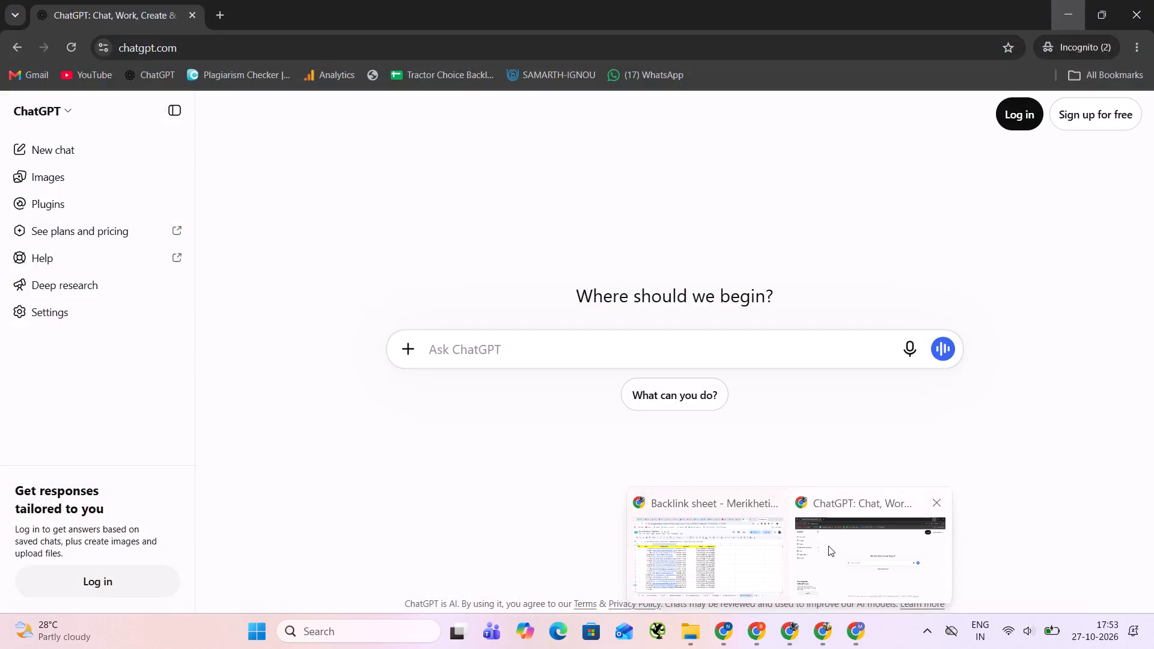
left_click(752, 568)
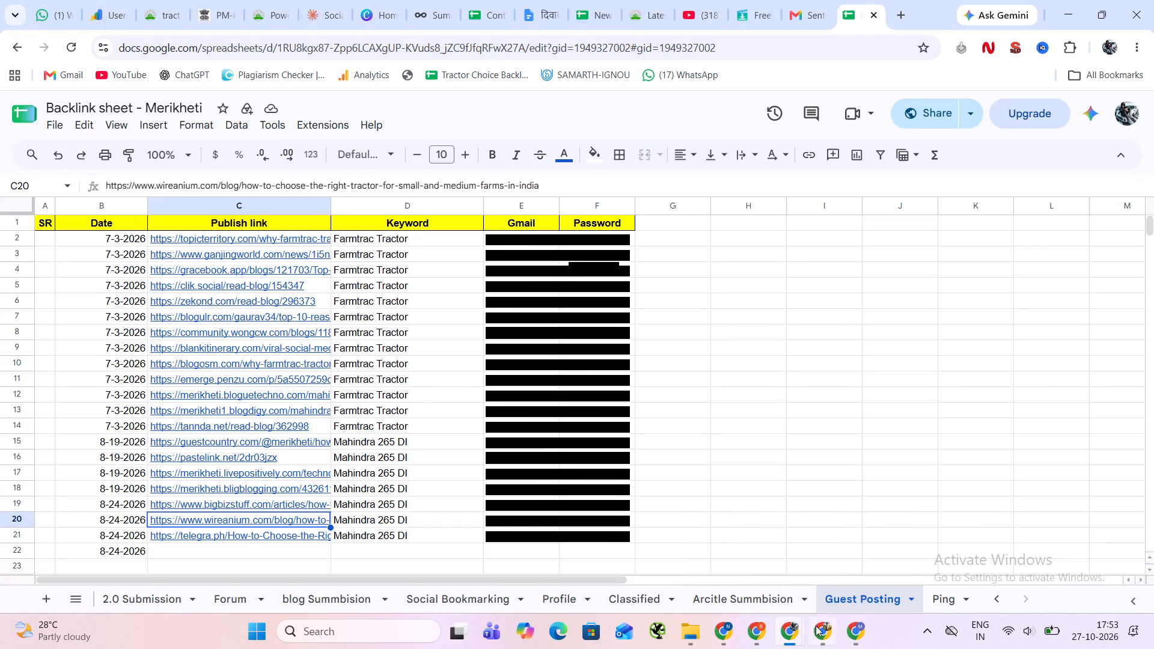
left_click(820, 633)
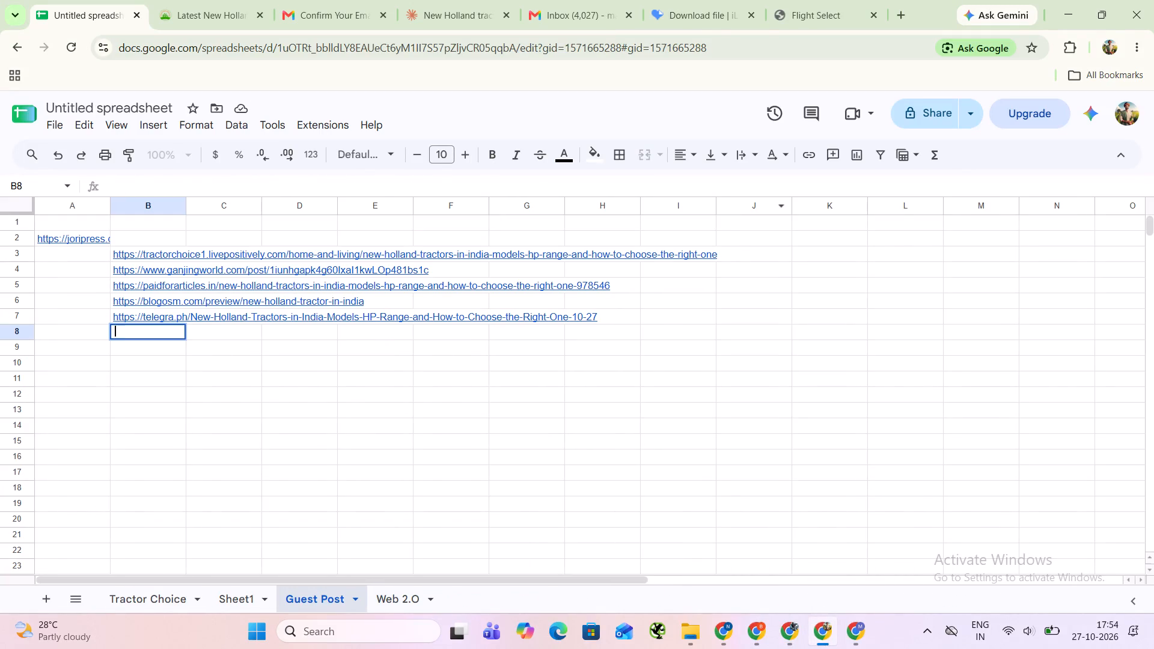
left_click(812, 0)
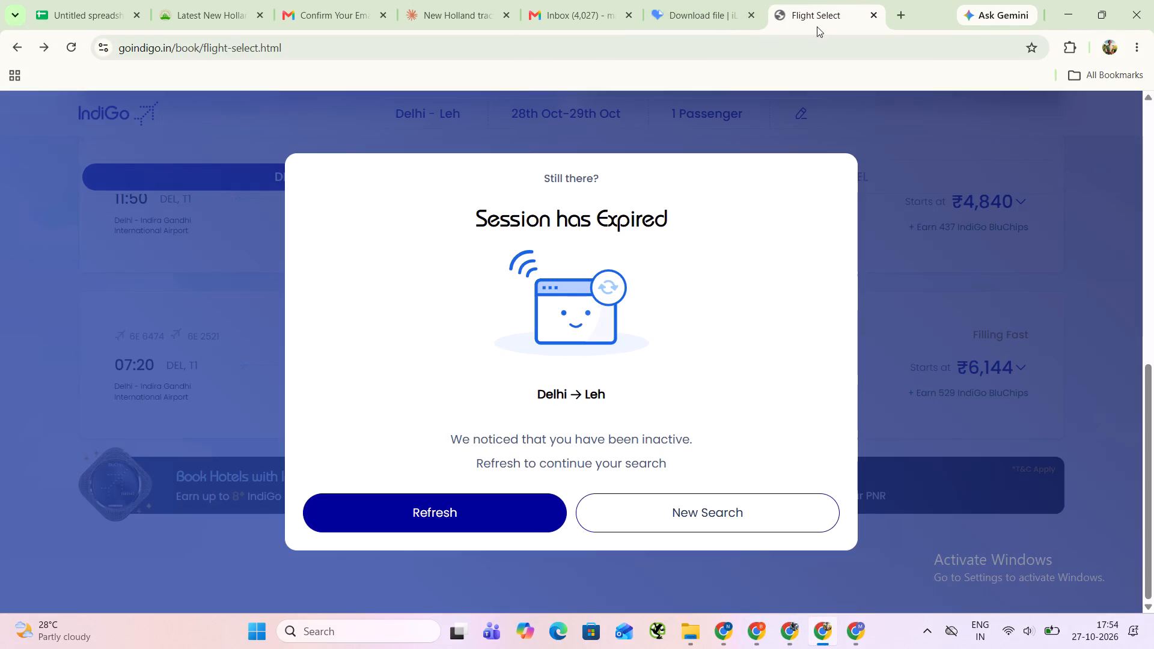
left_click(817, 34)
left_click(816, 40)
triple_click(816, 40)
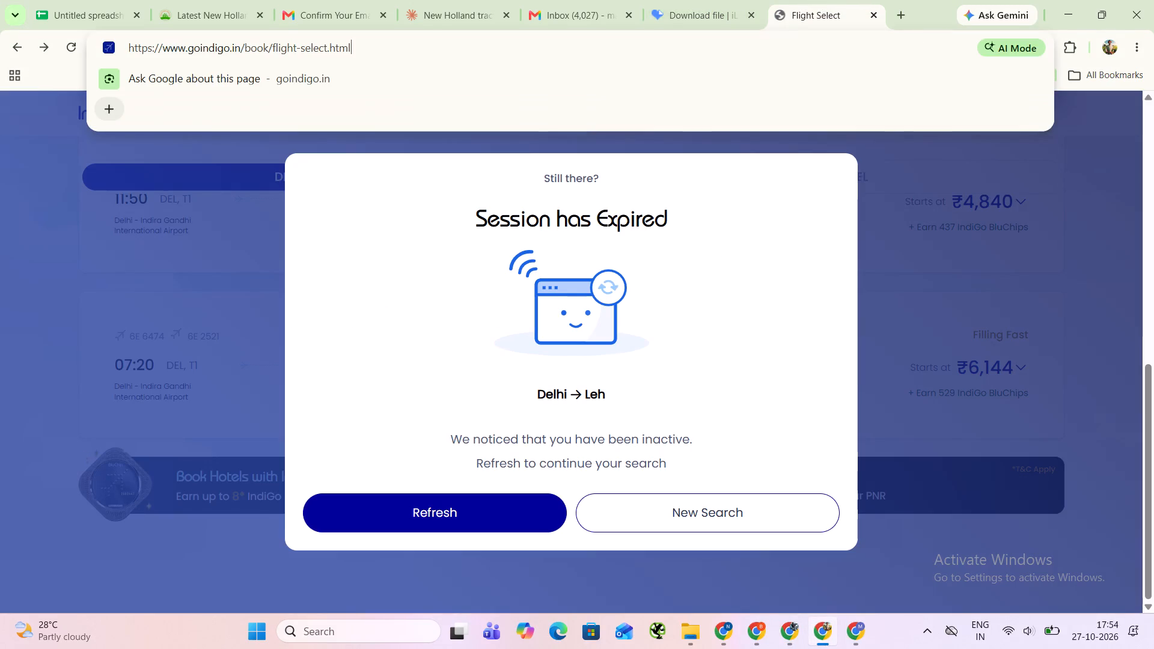
left_click(816, 40)
left_click(481, 501)
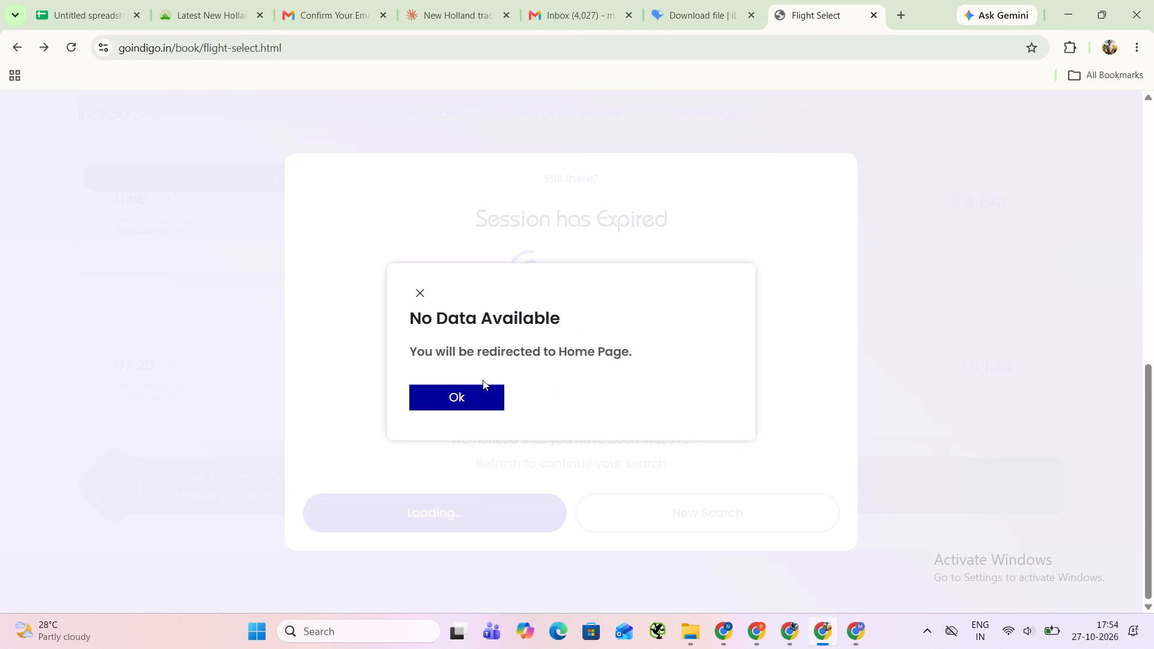
left_click(473, 387)
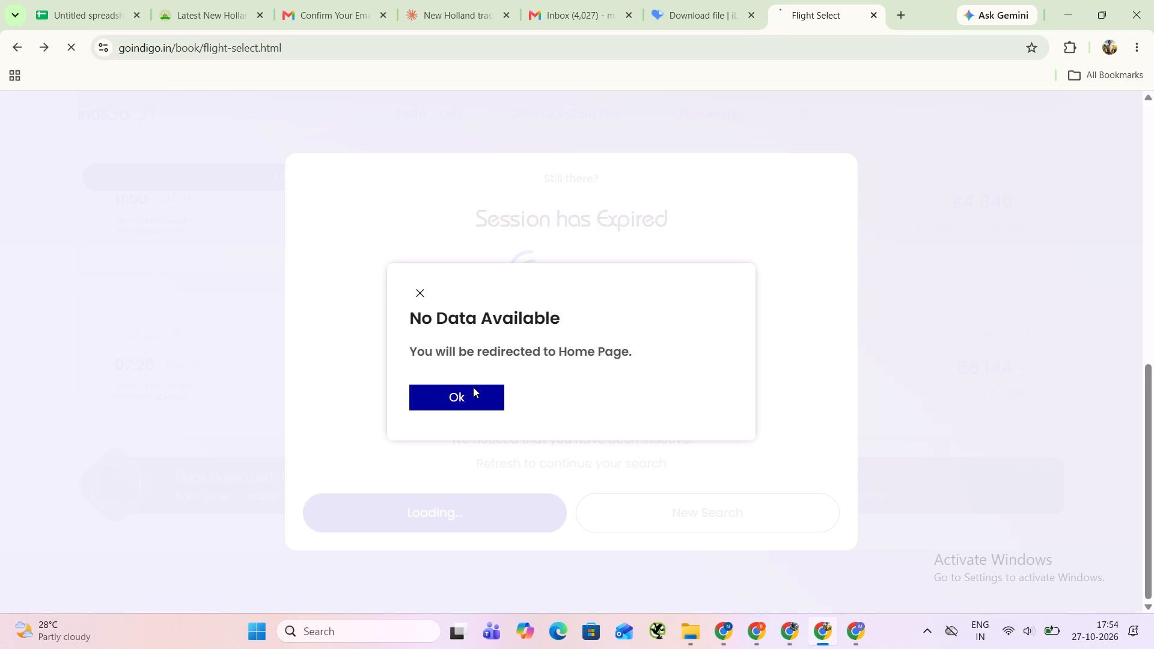
left_click(472, 397)
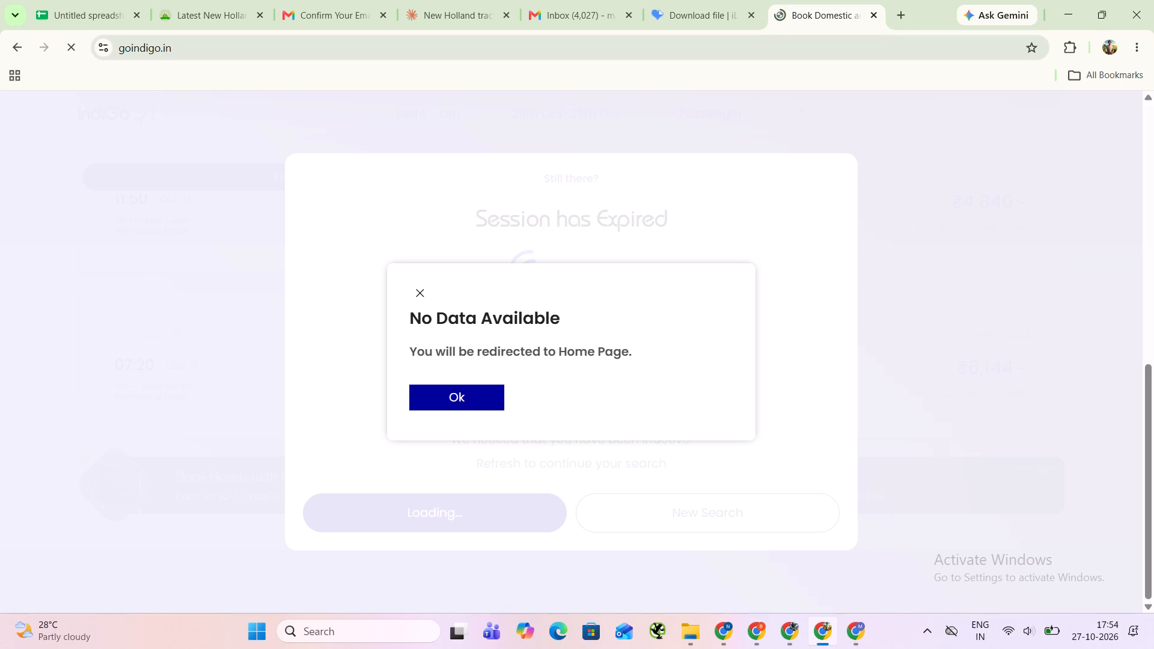
left_click(692, 50)
double_click(692, 50)
left_click(692, 50)
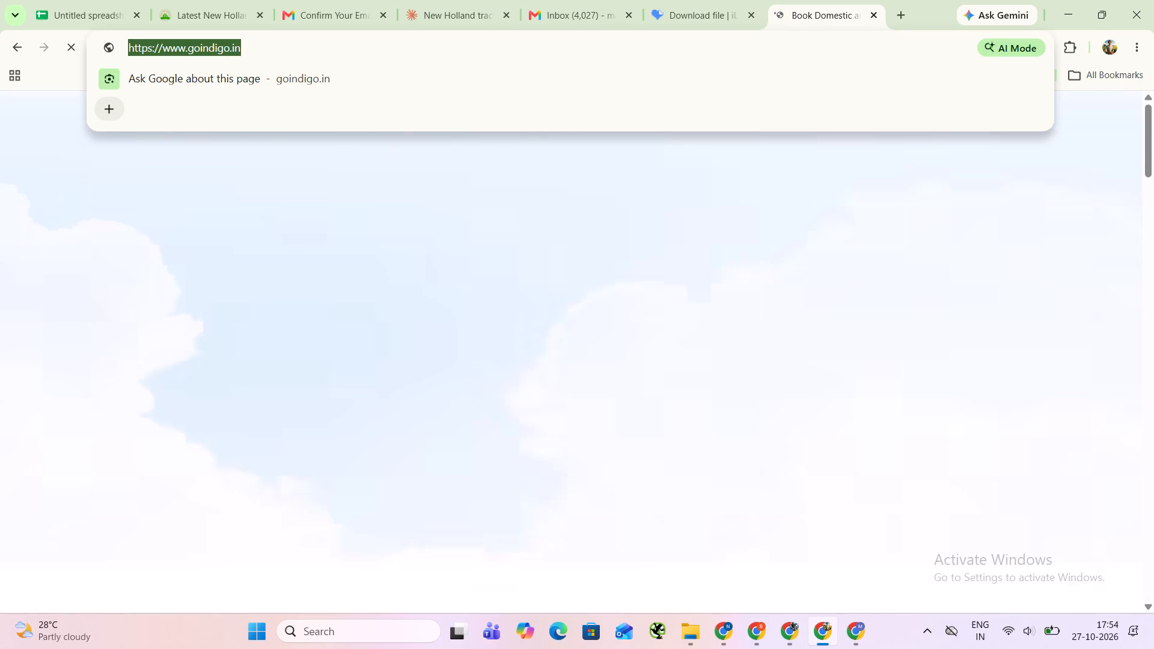
right_click(692, 50)
left_click(763, 232)
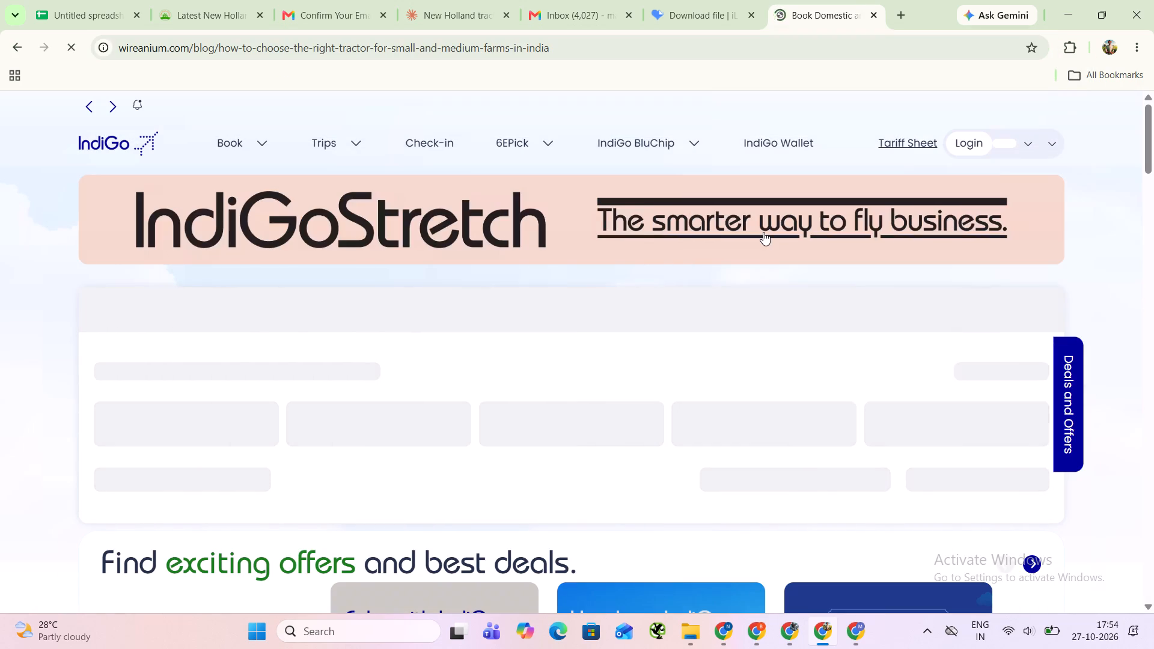
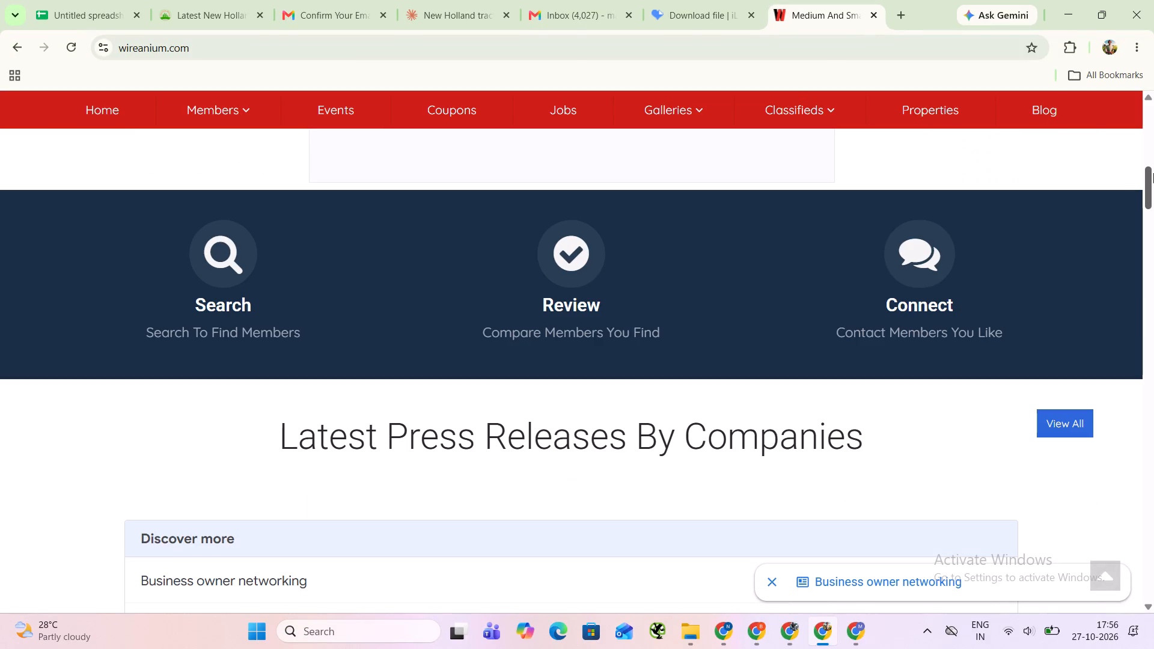
Go back to the header of the wireanium.com homepage to find the member login link.
left_click_drag(1153, 173, 1138, 124)
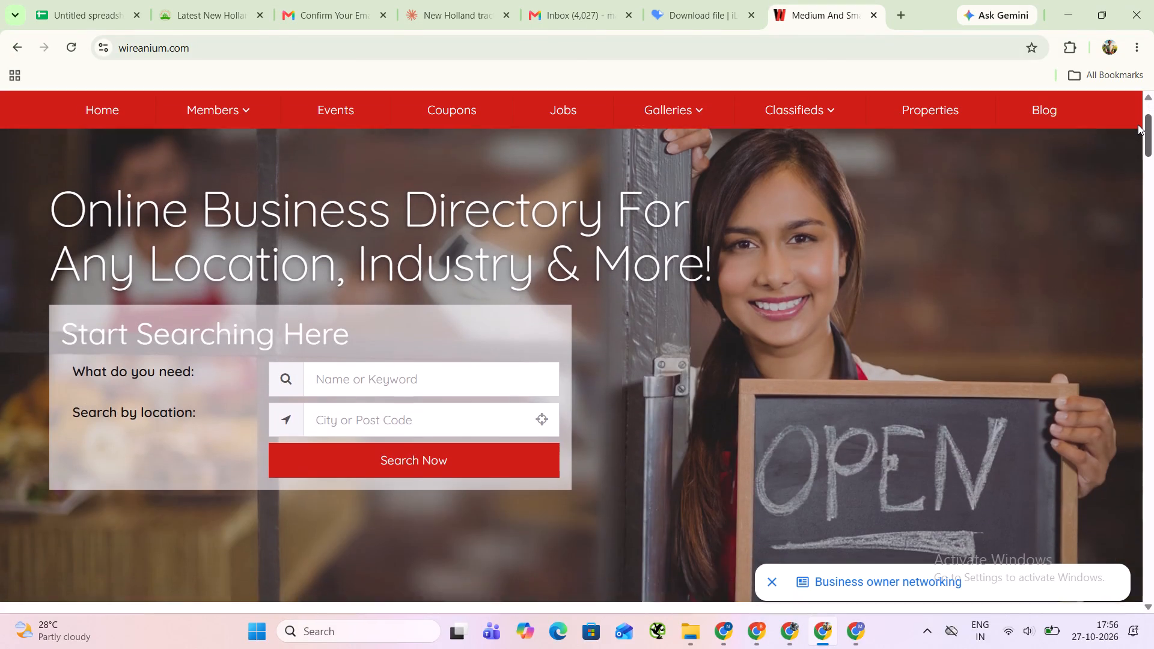
left_click_drag(1138, 124, 1153, 79)
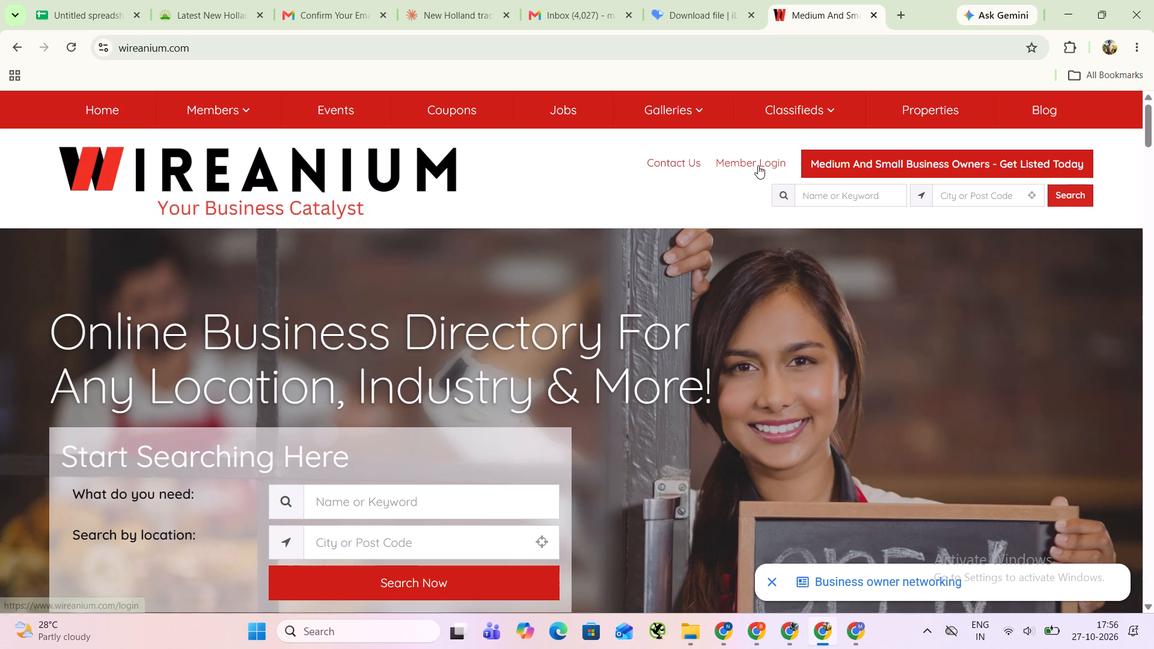
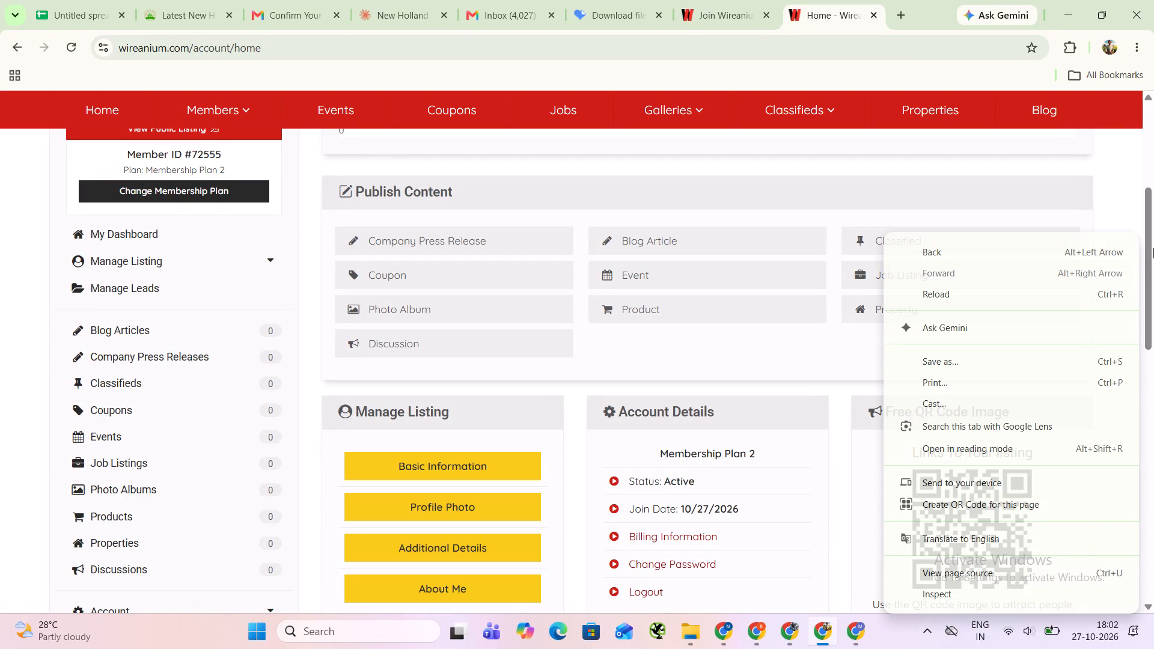
Look over the wireanium.com account dashboard for its content publishing and listing management options.
left_click_drag(1153, 248, 1147, 135)
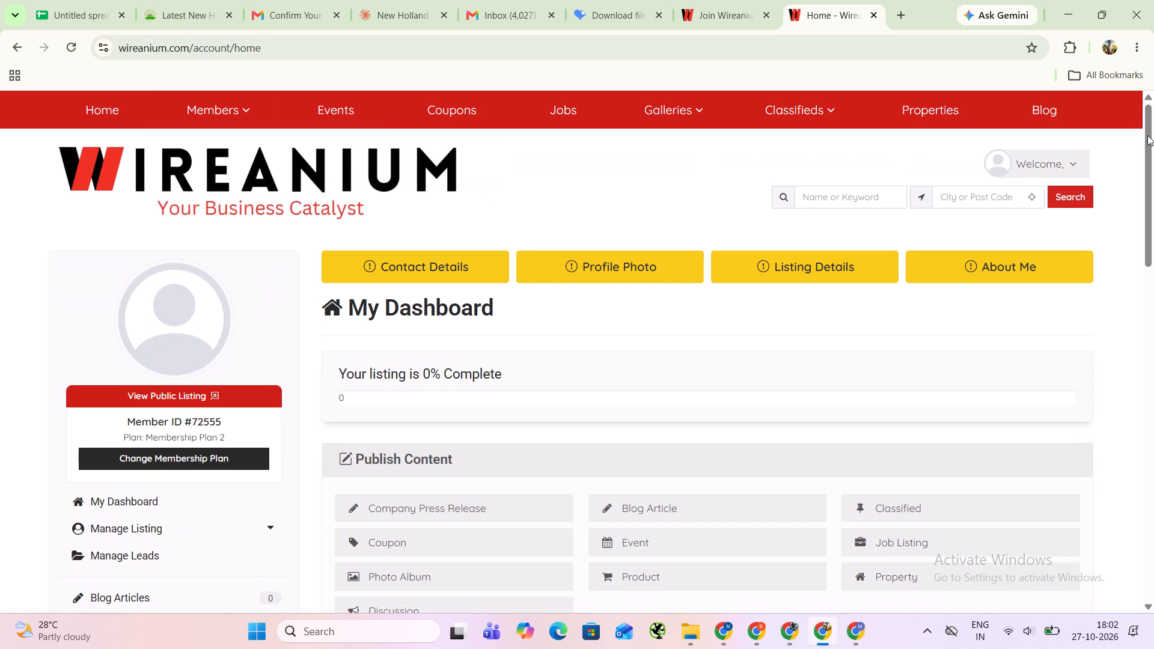
left_click_drag(1147, 135, 1139, 209)
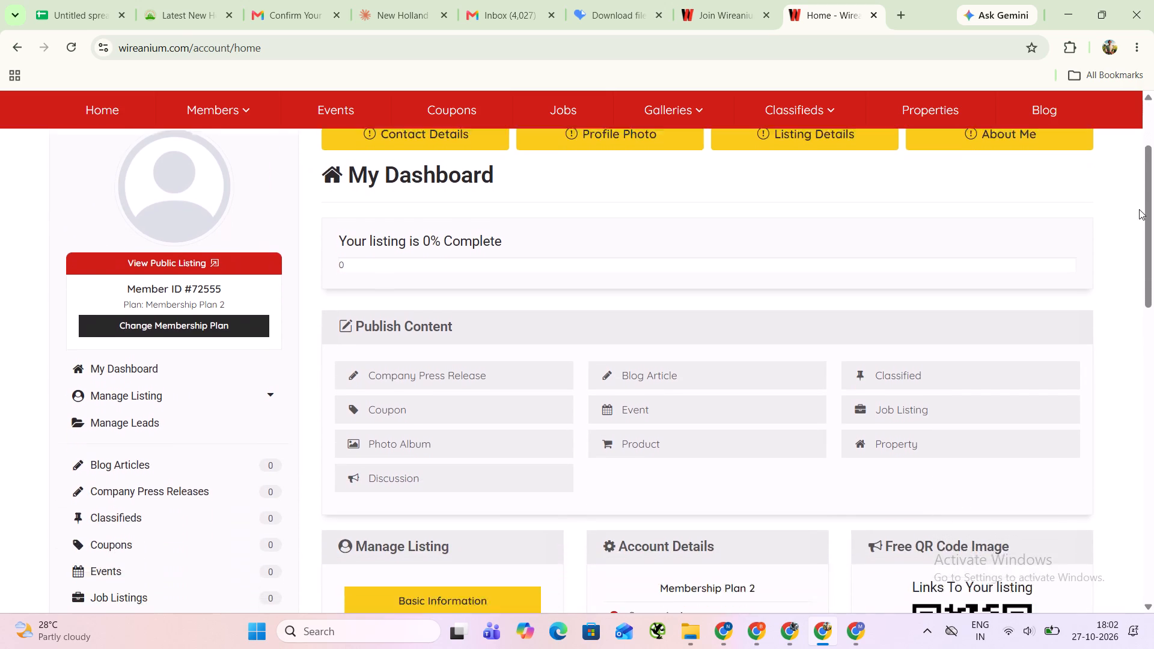
left_click_drag(1139, 209, 1136, 222)
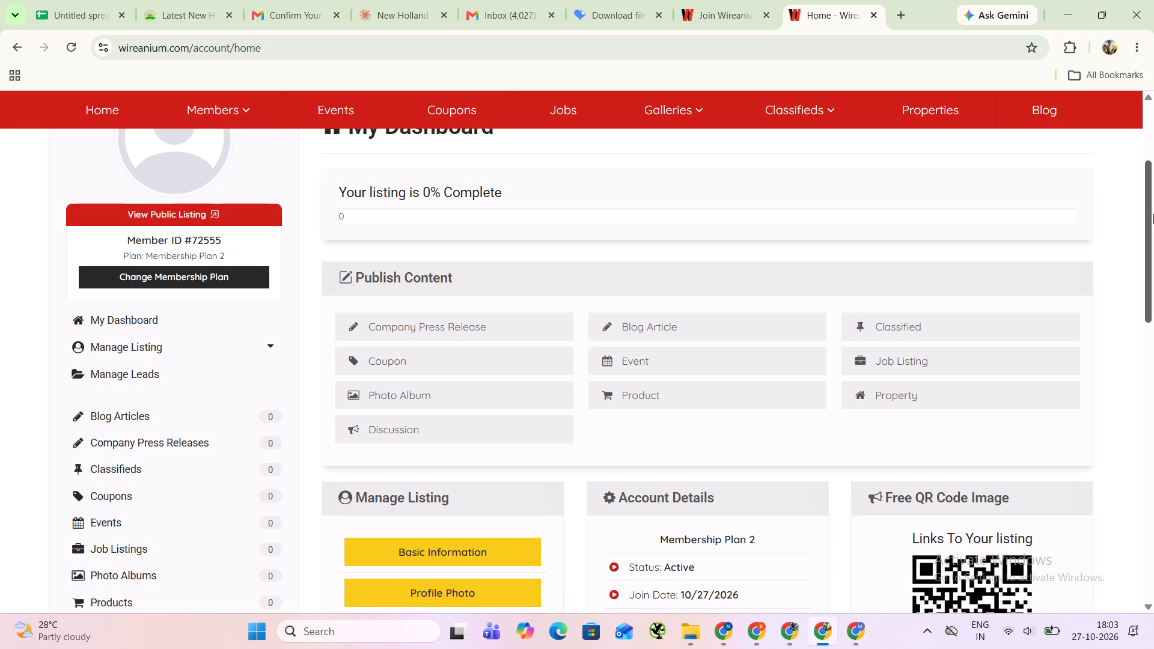
left_click_drag(1153, 214, 1128, 285)
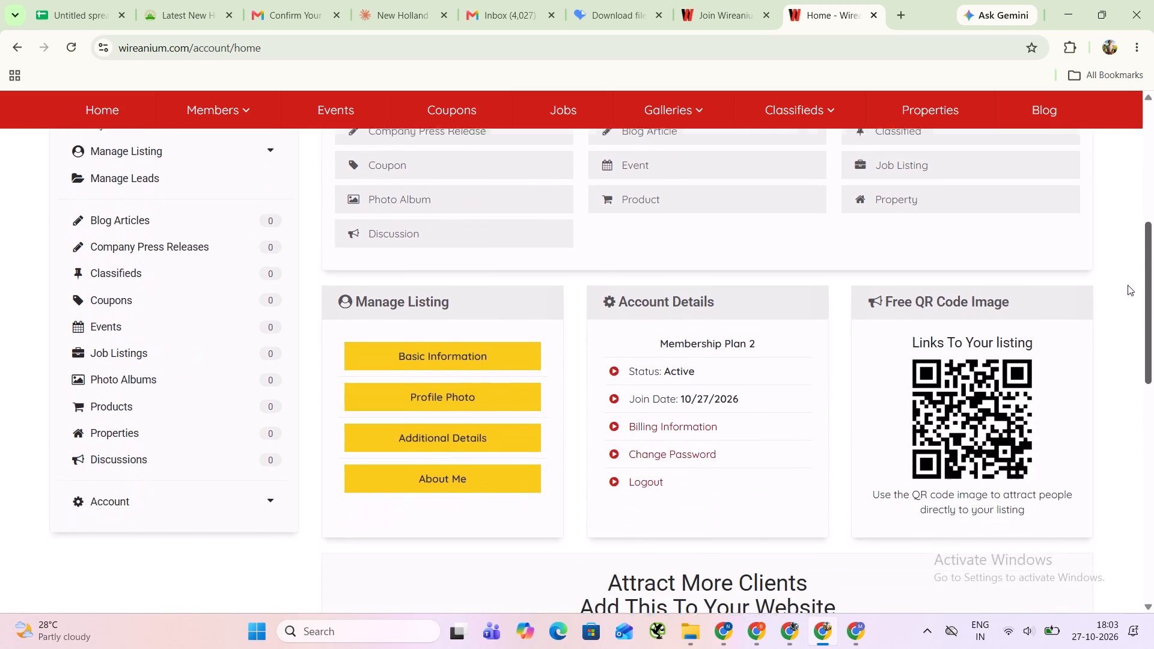
left_click_drag(1128, 285, 1149, 180)
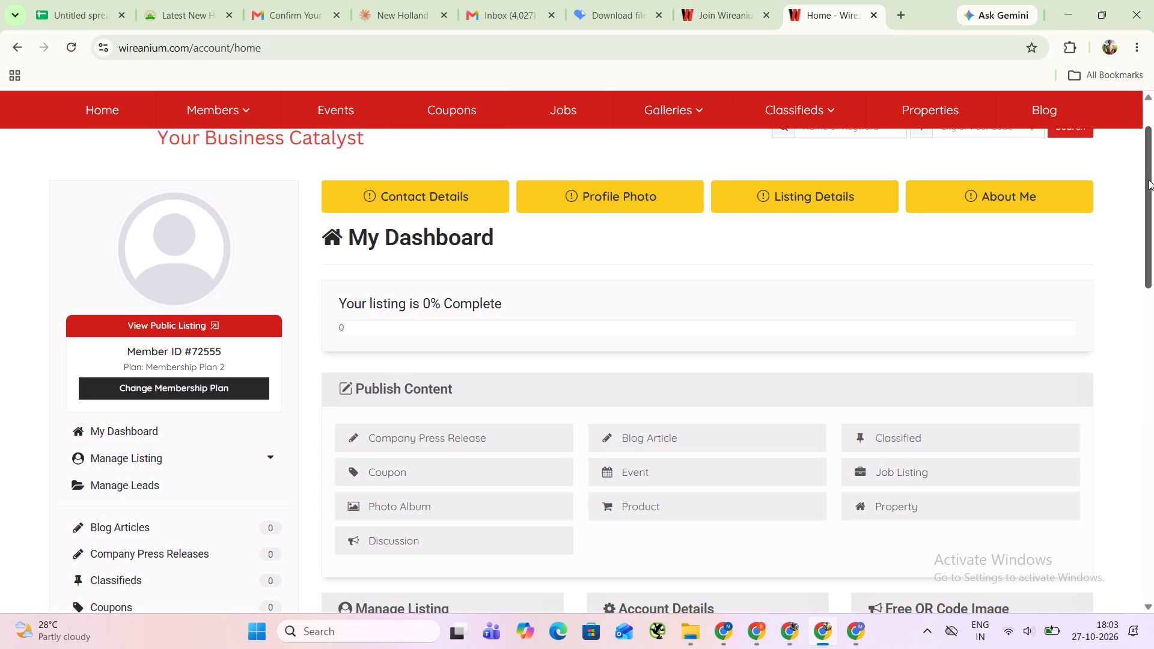
left_click_drag(1153, 177, 1153, 184)
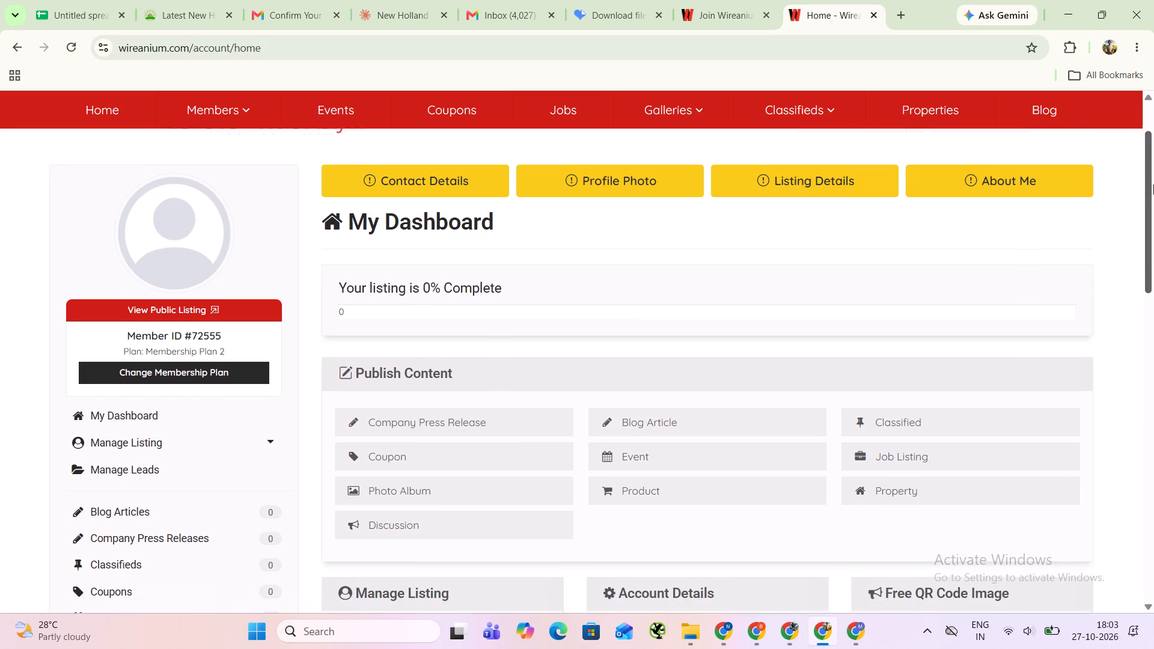
left_click_drag(1153, 184, 1153, 190)
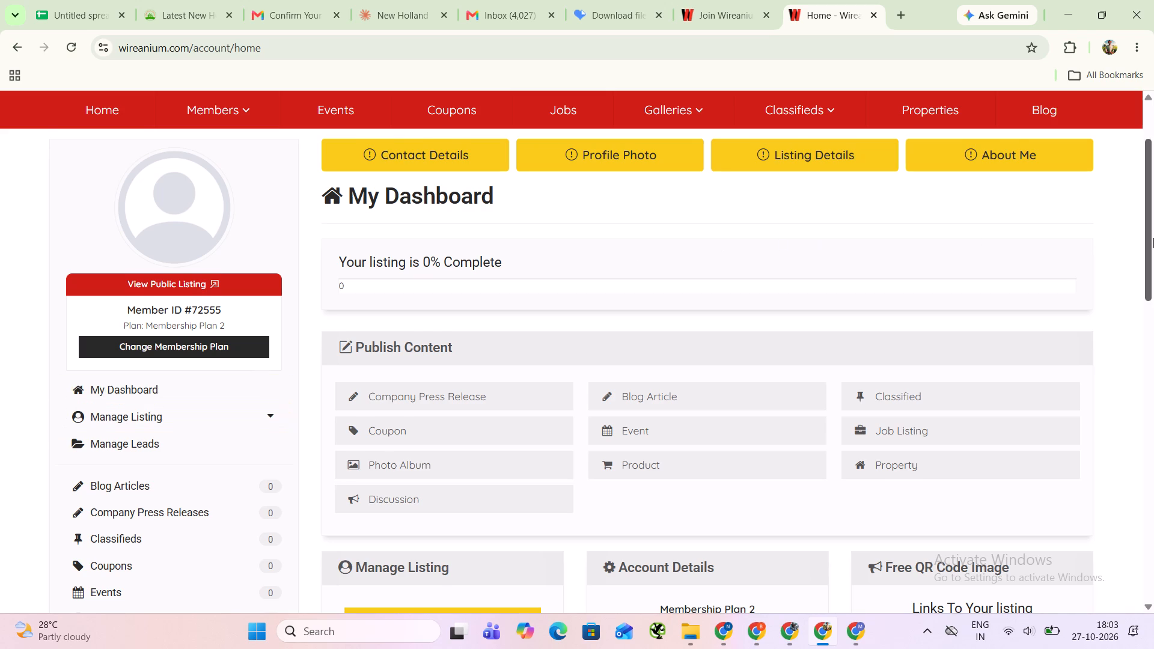
left_click_drag(1153, 238, 1133, 332)
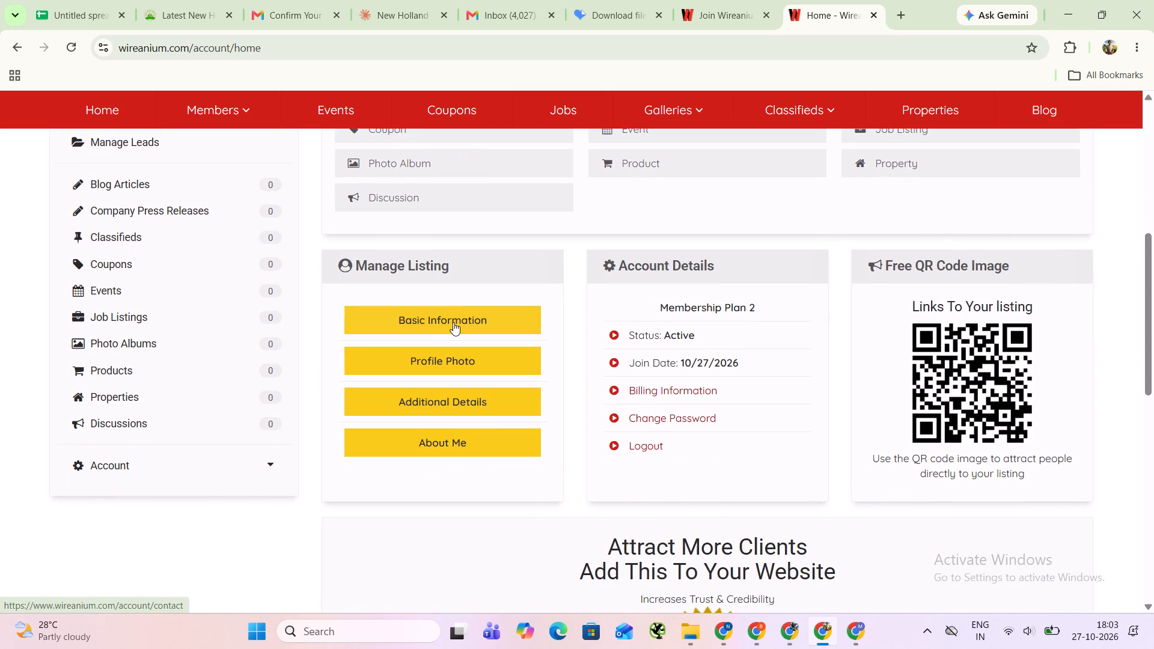
Open the listing's Basic Information form and review its contact, location and website link fields.
left_click(453, 324)
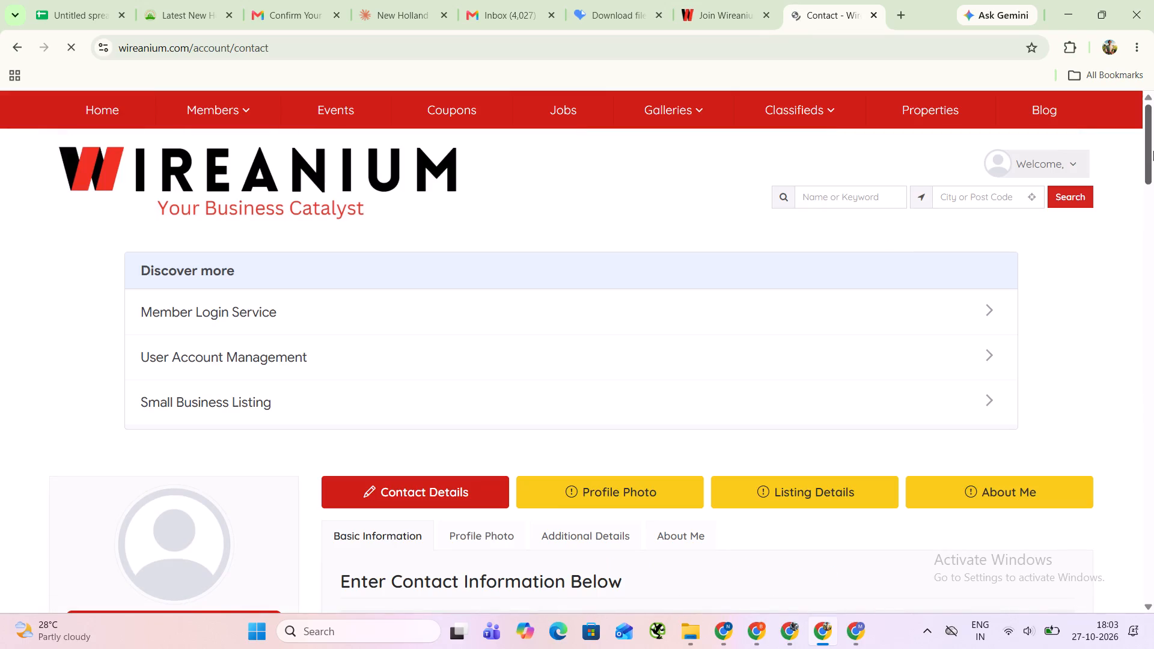
left_click_drag(1153, 150, 1142, 228)
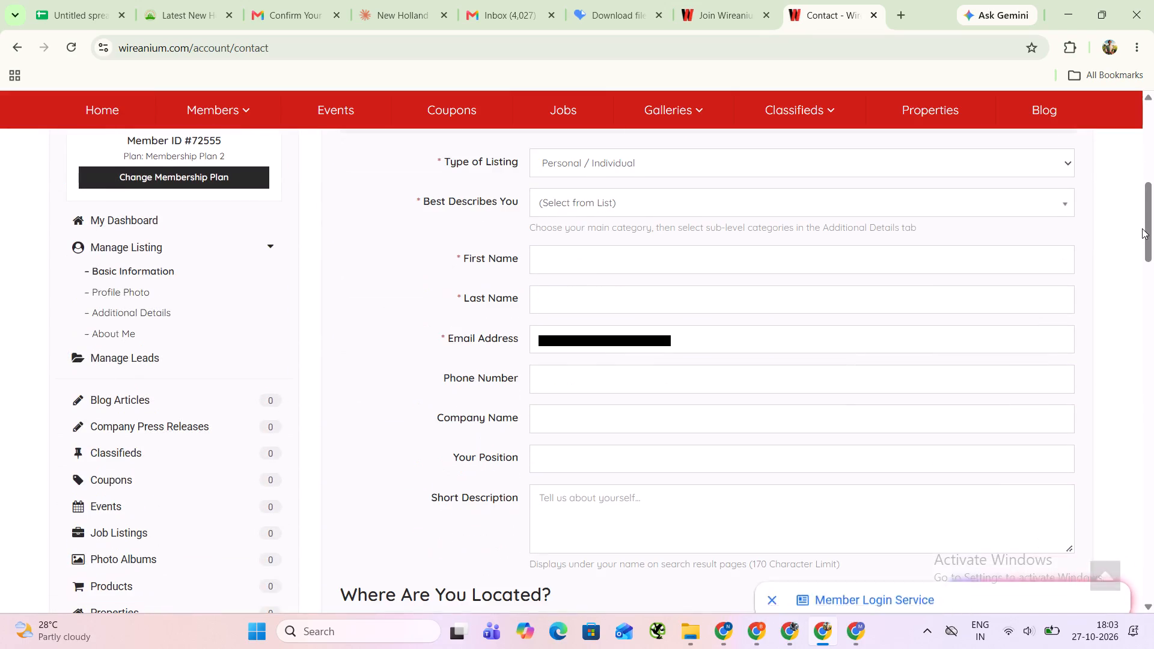
left_click_drag(1142, 228, 1111, 340)
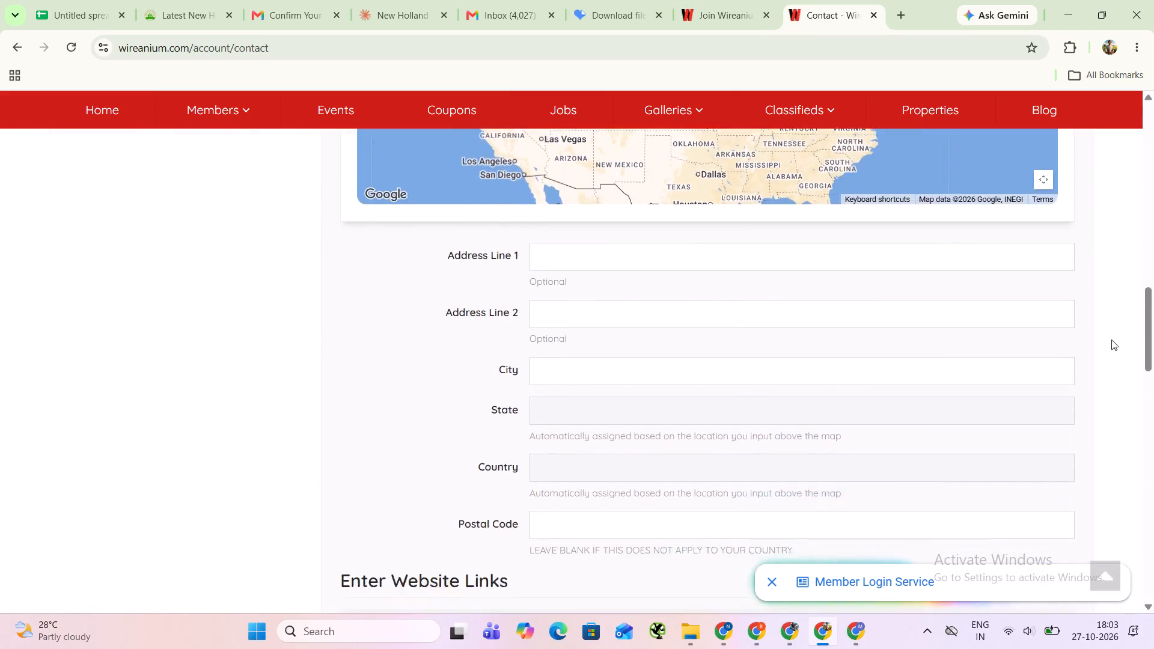
left_click_drag(1111, 340, 1075, 454)
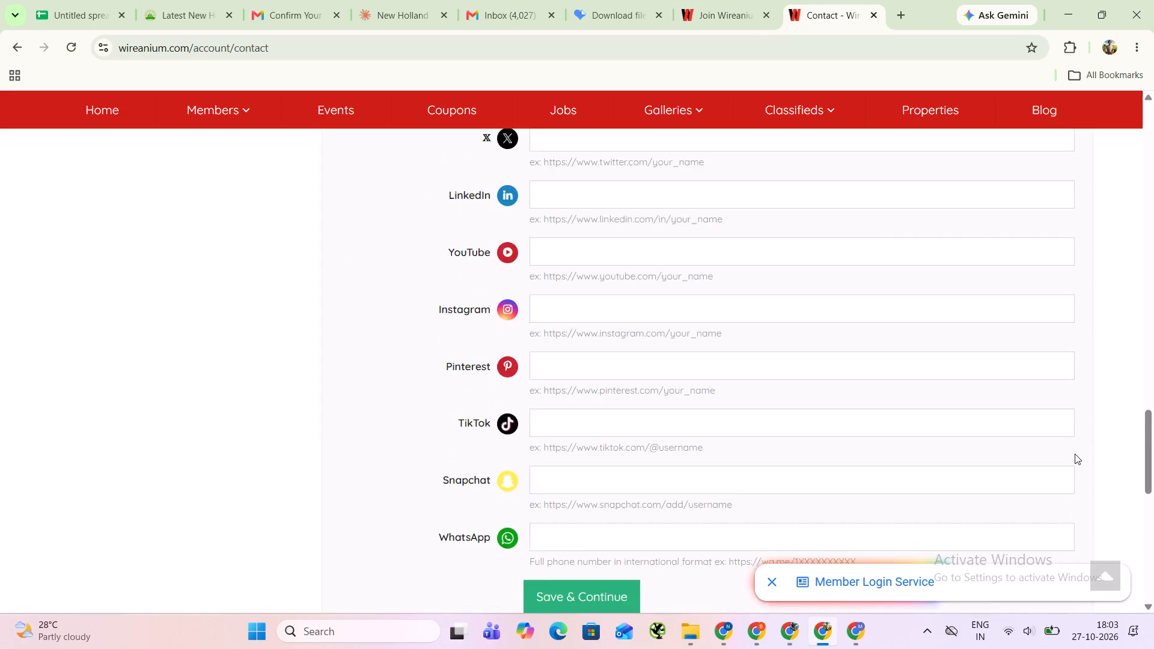
left_click_drag(1075, 454, 1069, 526)
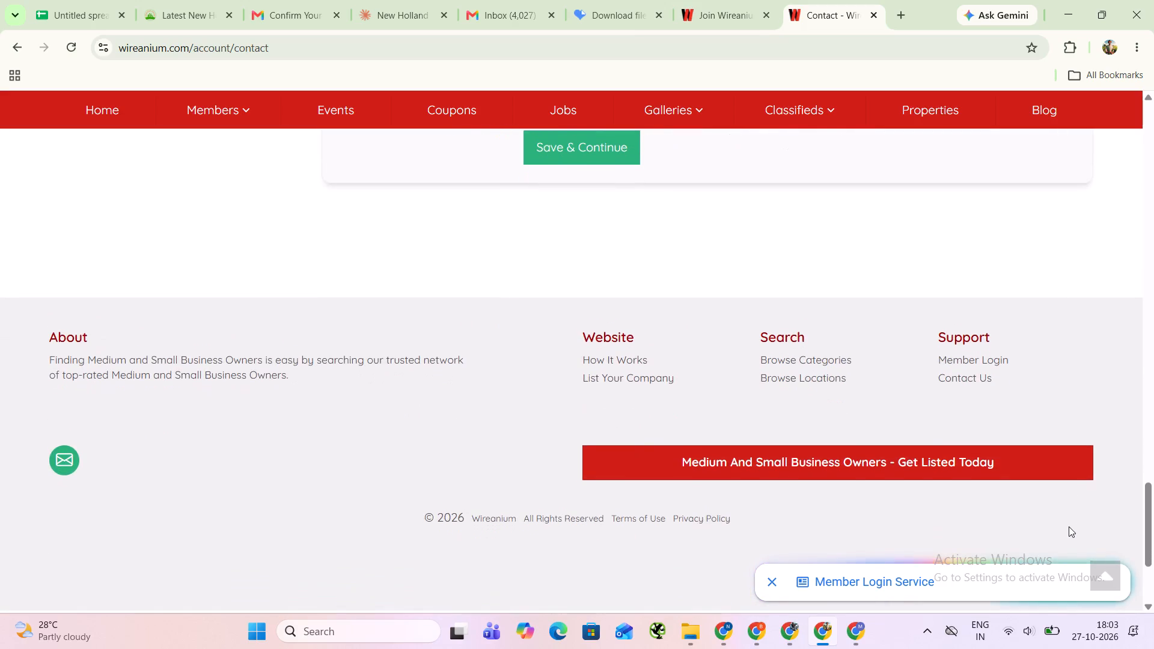
left_click_drag(1069, 526, 1153, 283)
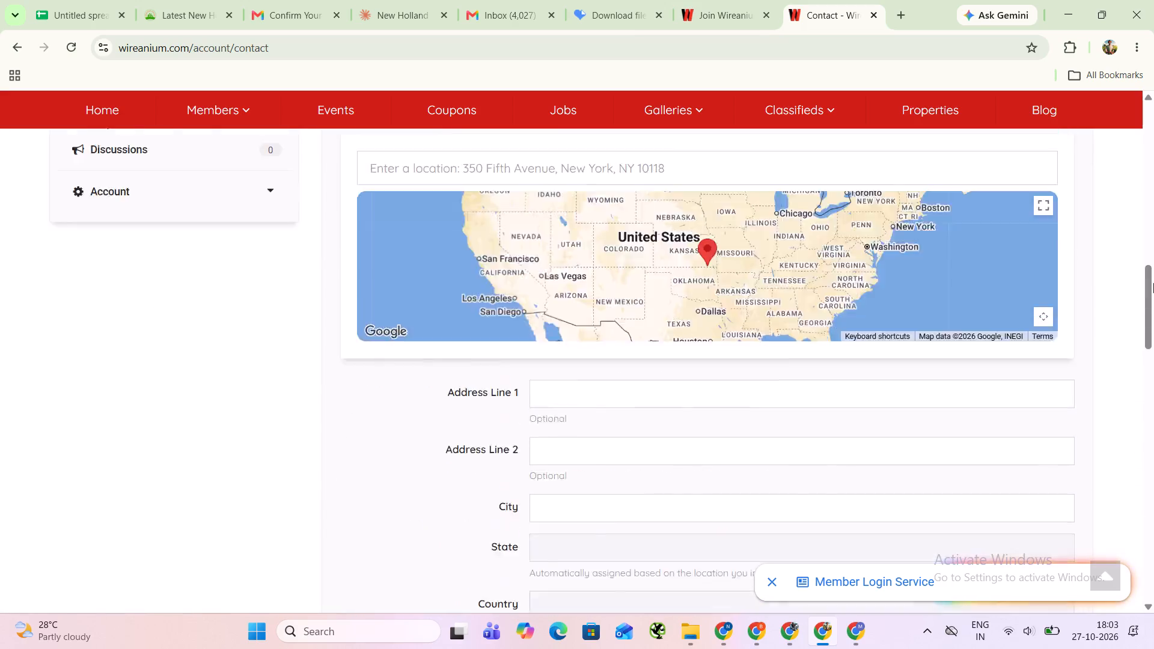
left_click_drag(1153, 283, 1143, 203)
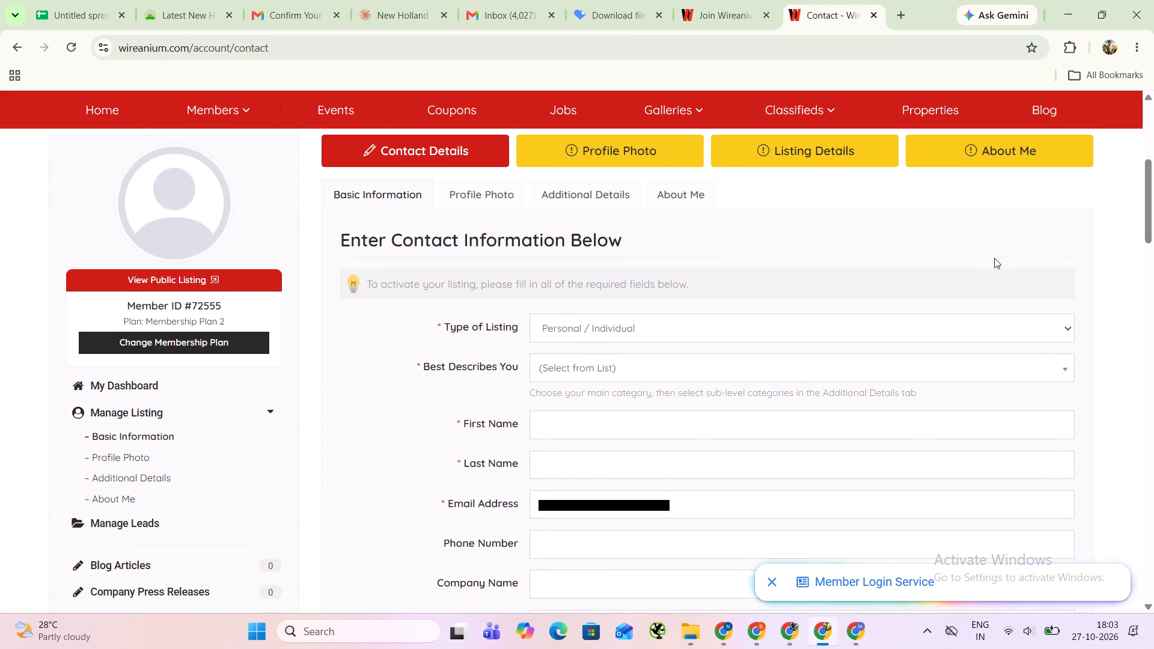
Check the choices for Type of Listing and Best Describes You in the contact form without changing them.
left_click(828, 332)
left_click(828, 332)
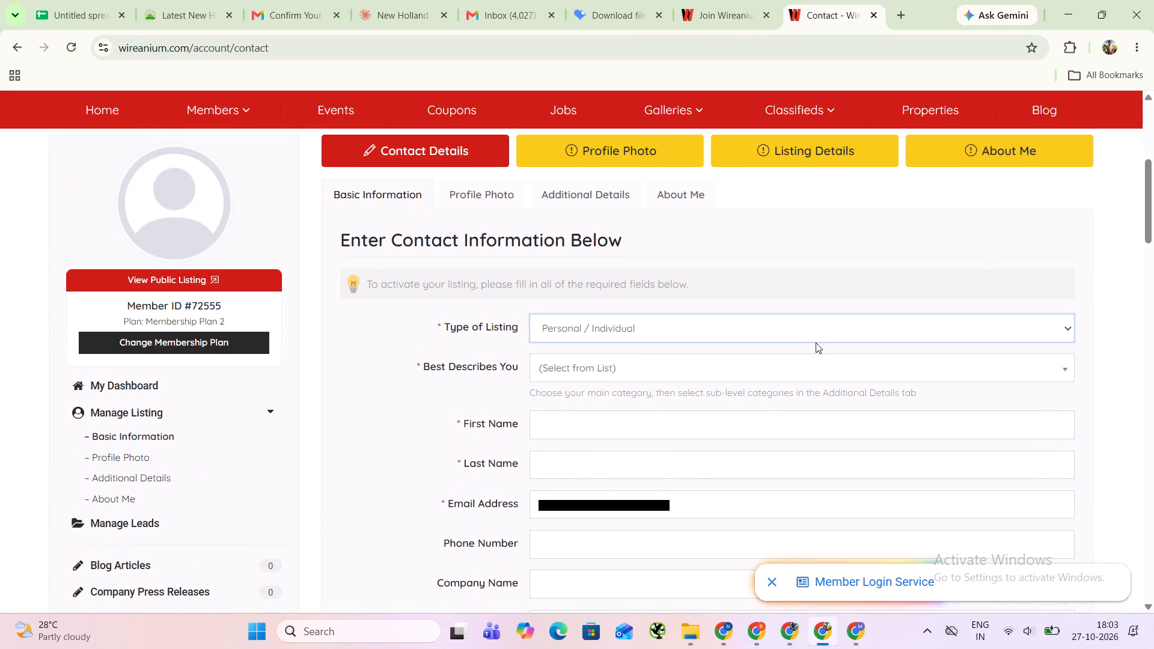
left_click(780, 368)
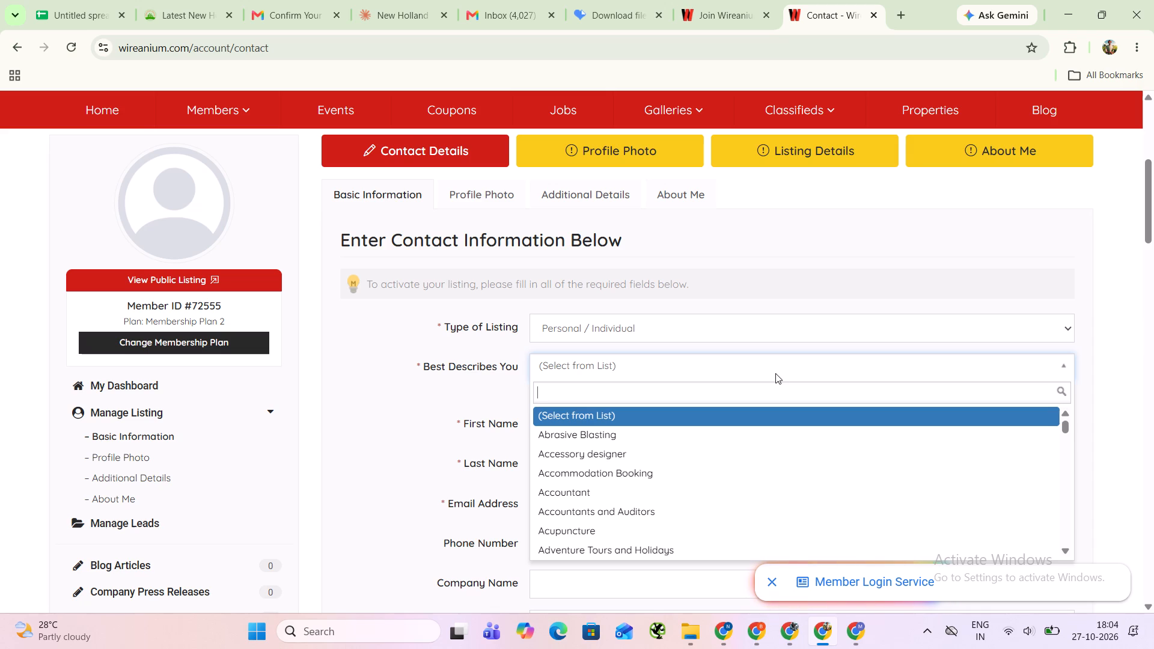
left_click_drag(1153, 191, 1153, 215)
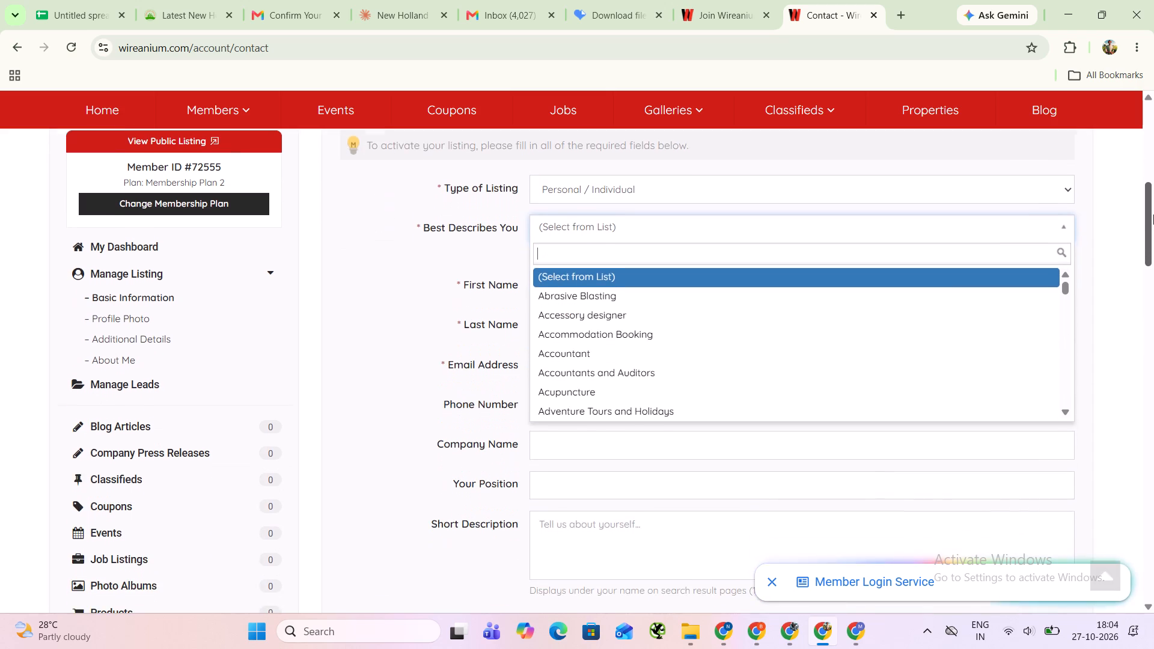
left_click_drag(1153, 215, 1153, 326)
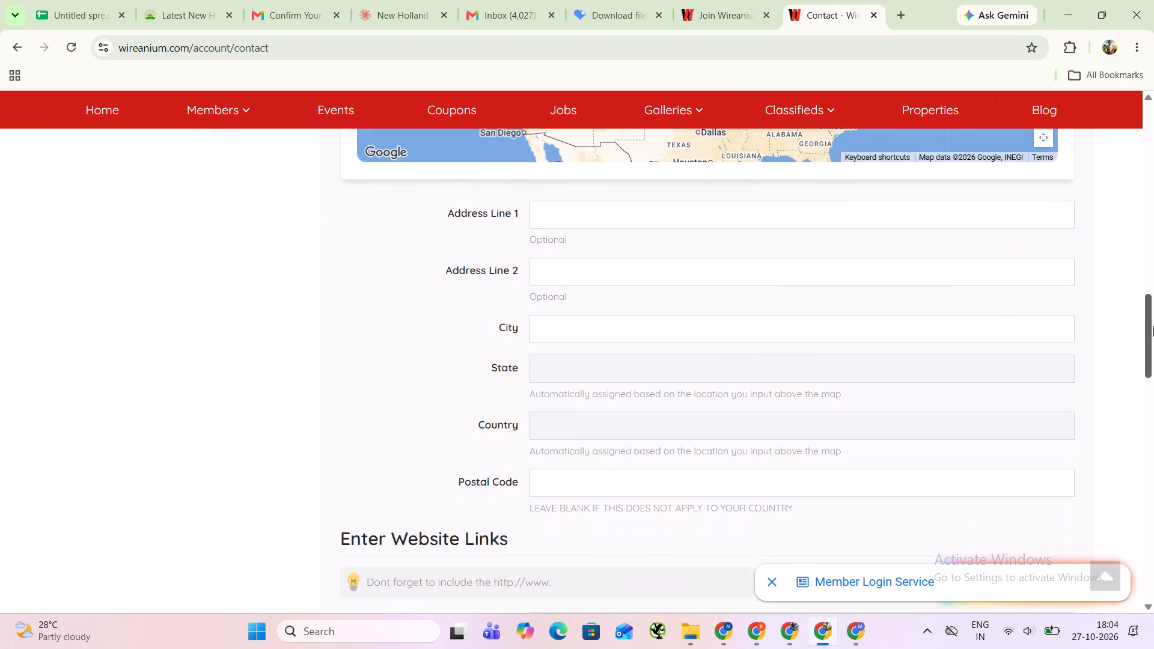
left_click_drag(1153, 326, 1152, 381)
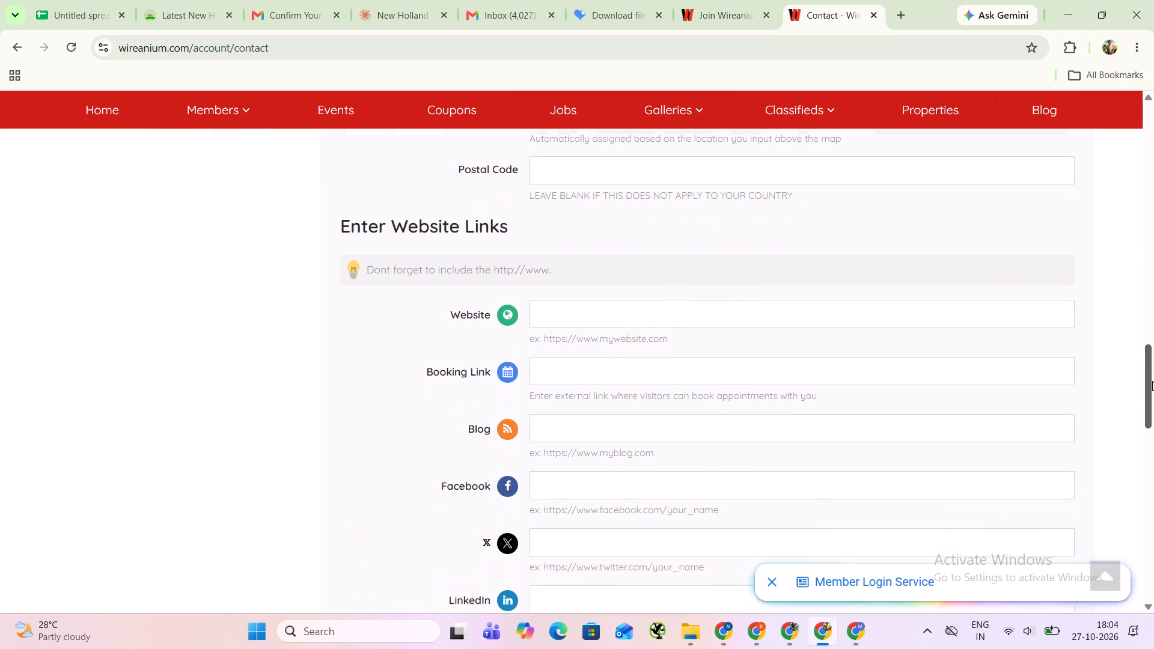
left_click_drag(1152, 381, 1152, 391)
left_click(621, 220)
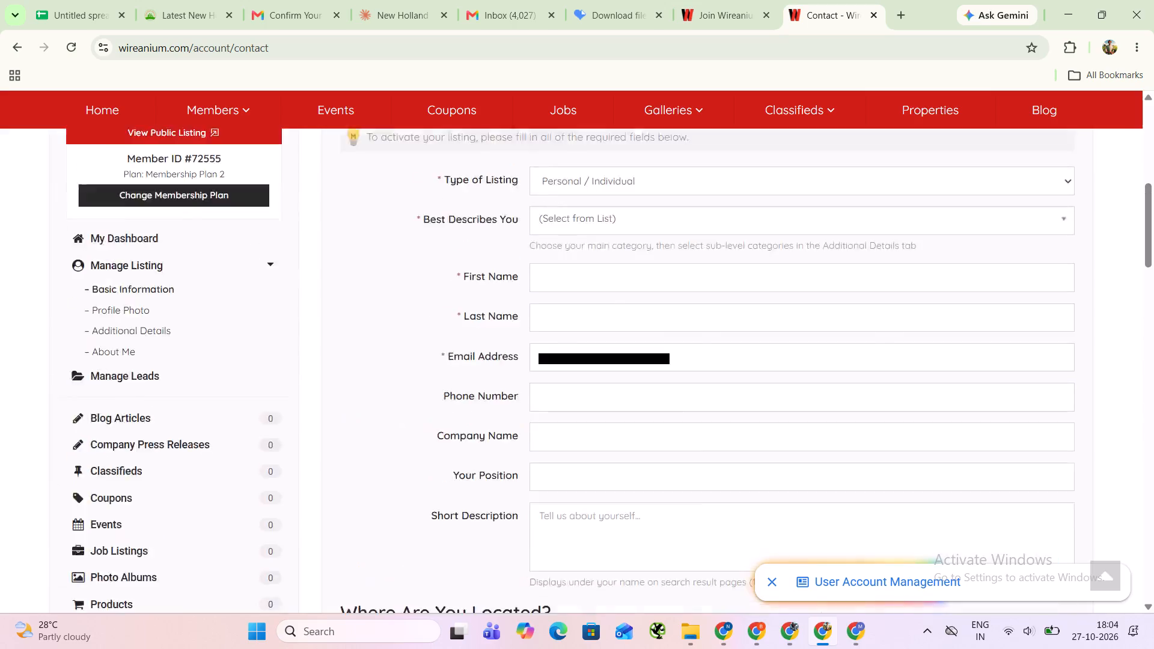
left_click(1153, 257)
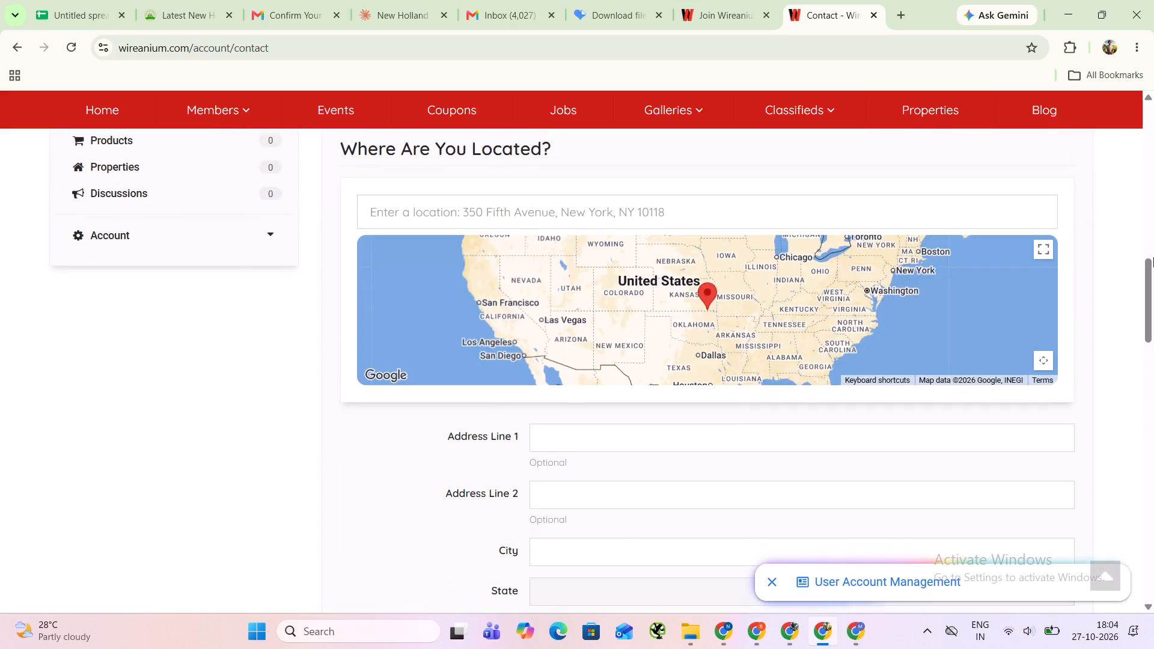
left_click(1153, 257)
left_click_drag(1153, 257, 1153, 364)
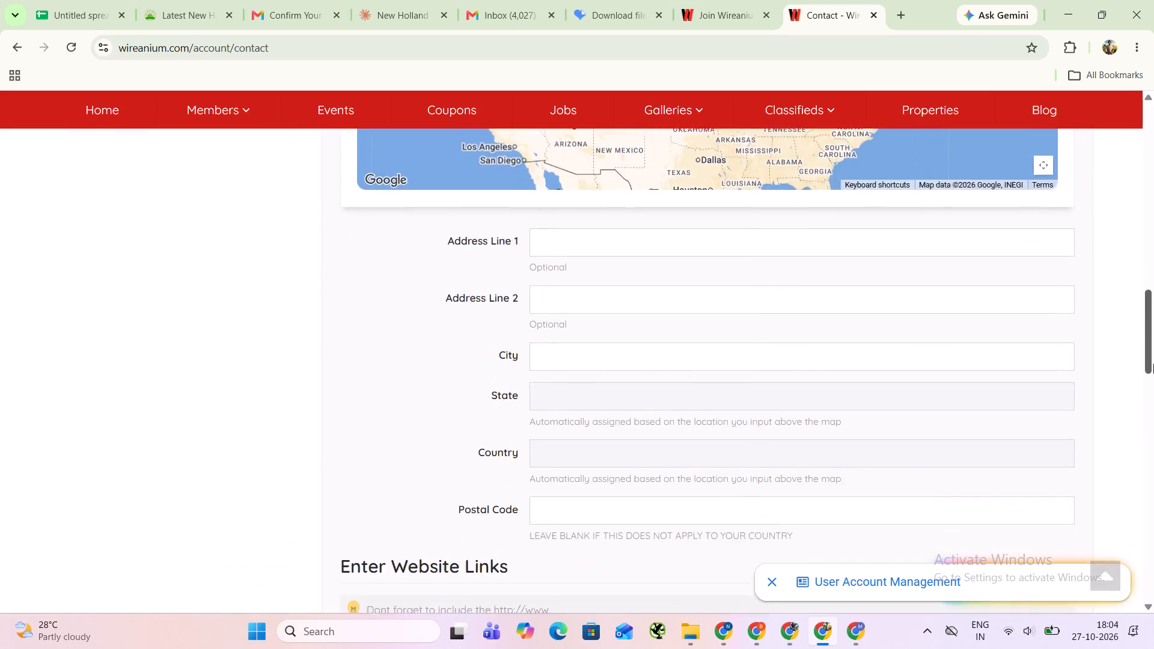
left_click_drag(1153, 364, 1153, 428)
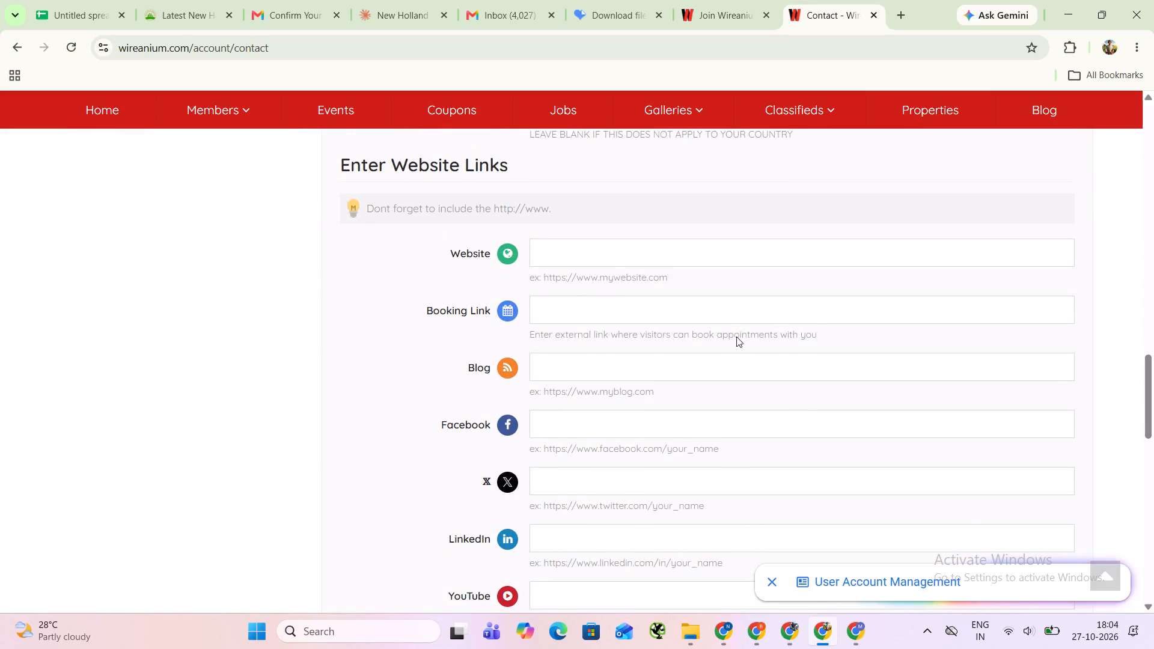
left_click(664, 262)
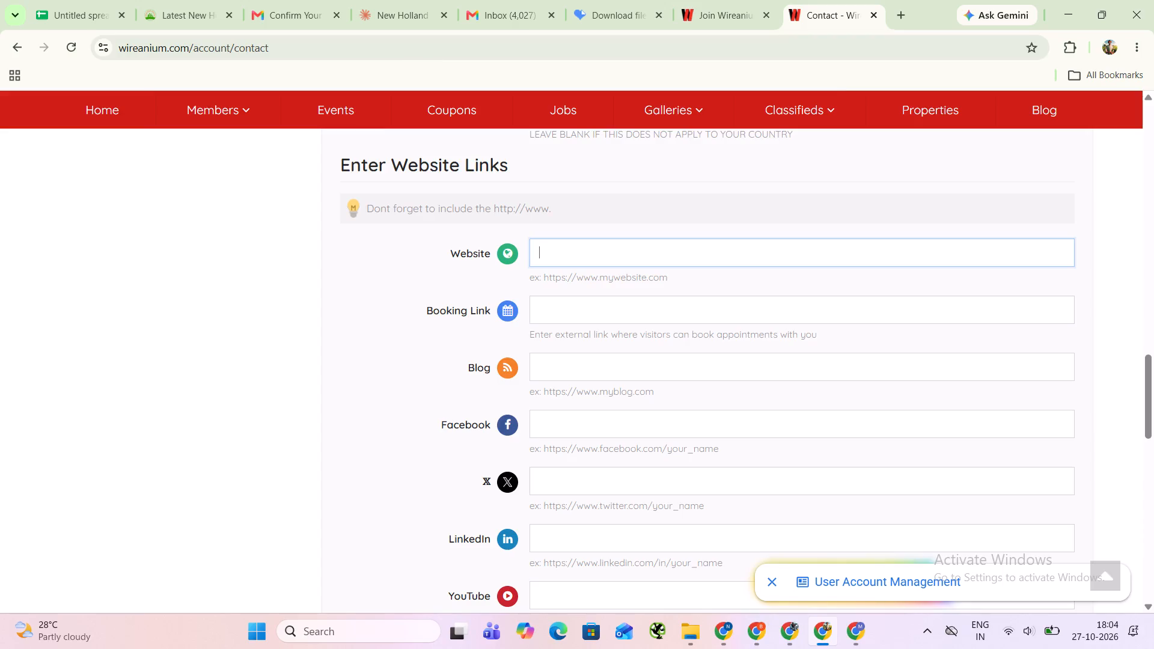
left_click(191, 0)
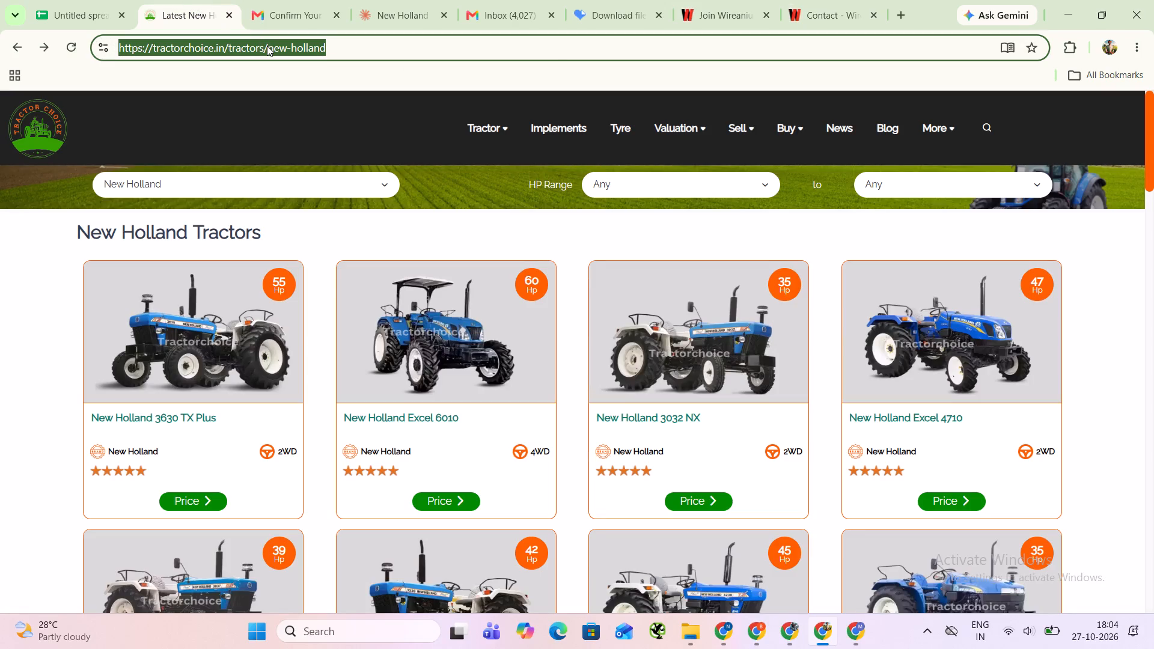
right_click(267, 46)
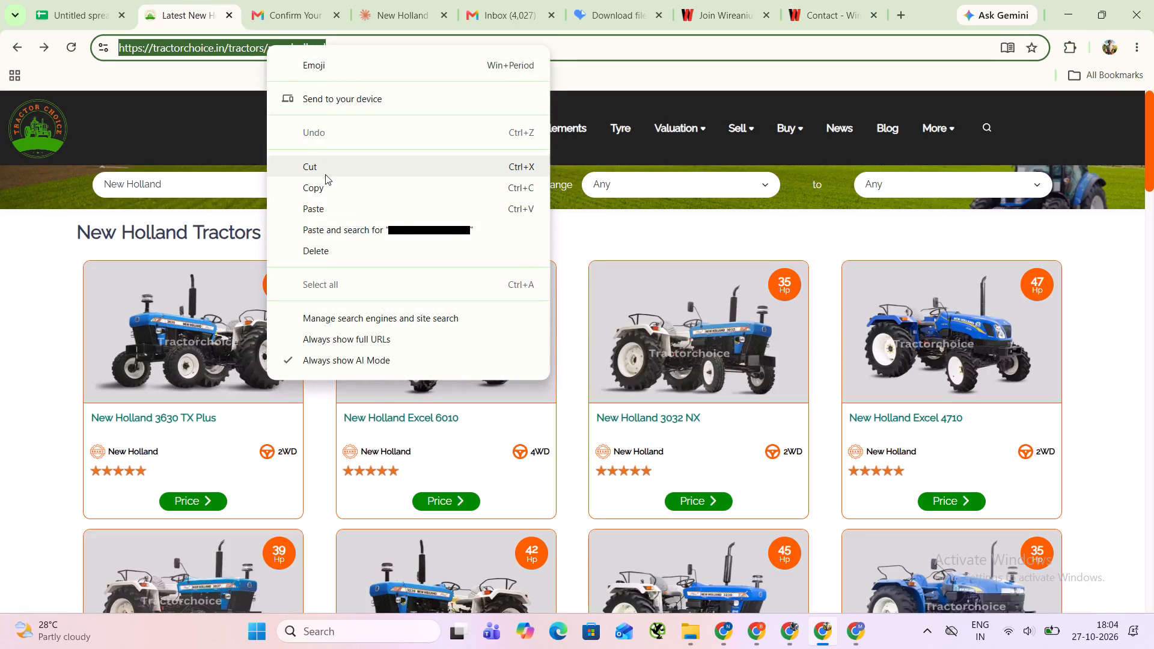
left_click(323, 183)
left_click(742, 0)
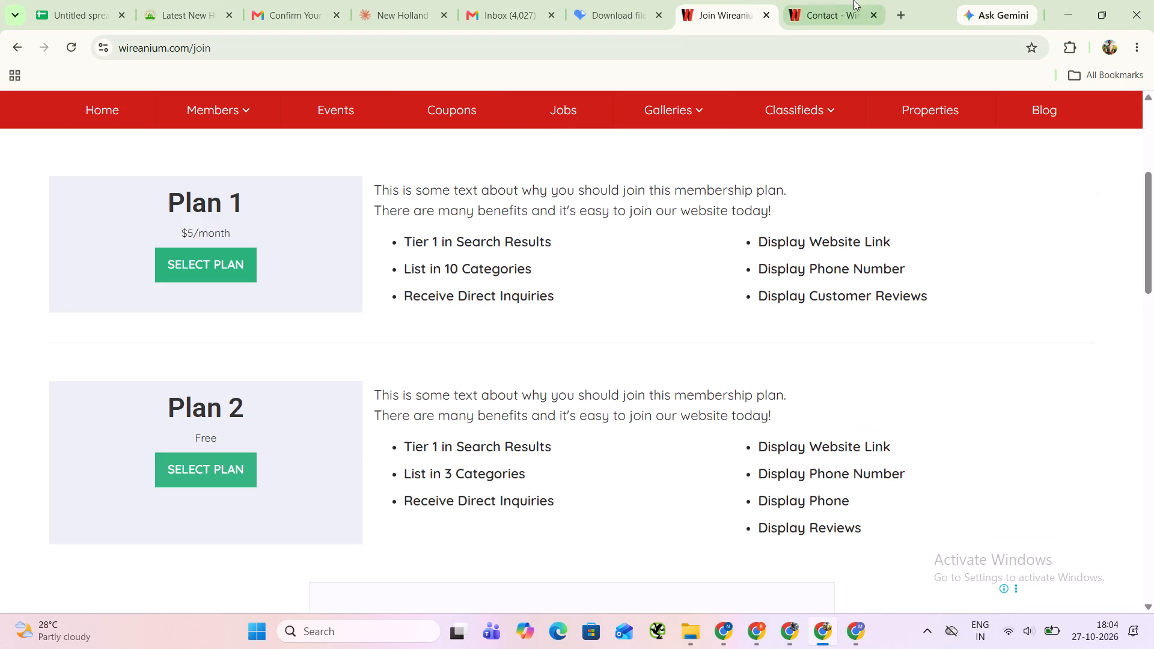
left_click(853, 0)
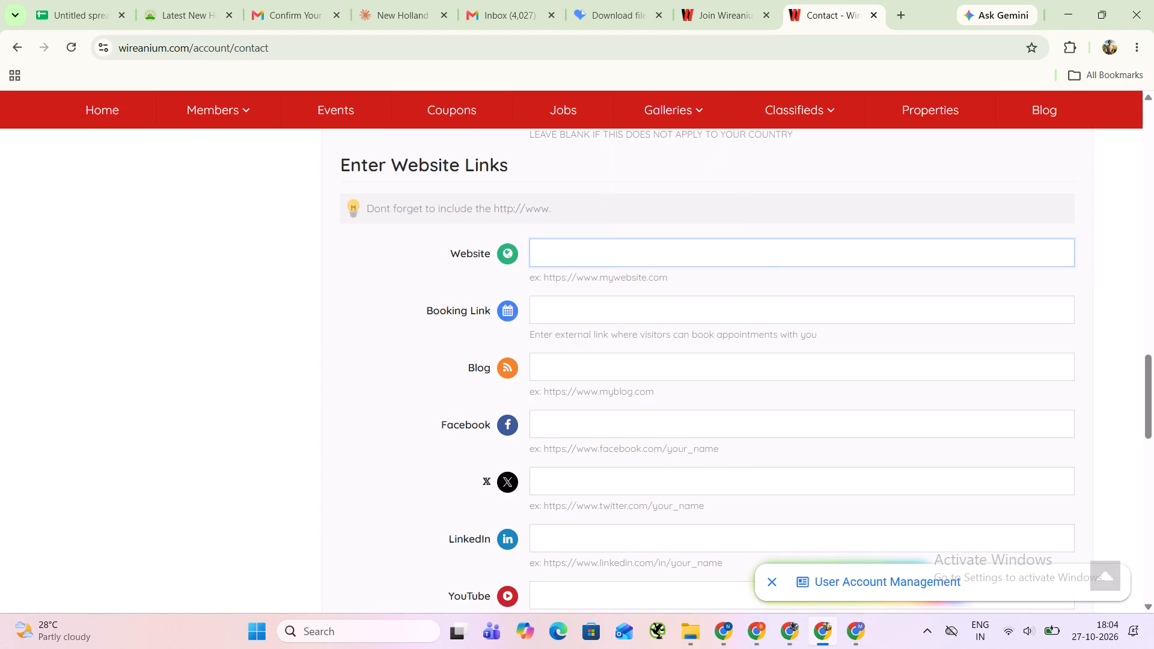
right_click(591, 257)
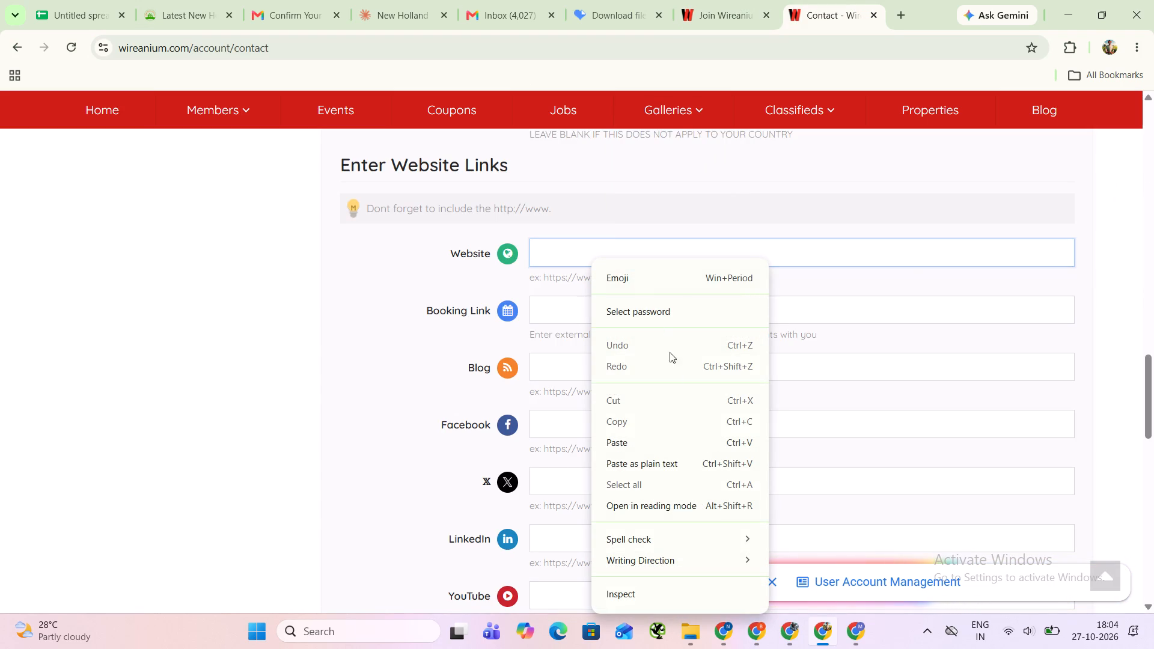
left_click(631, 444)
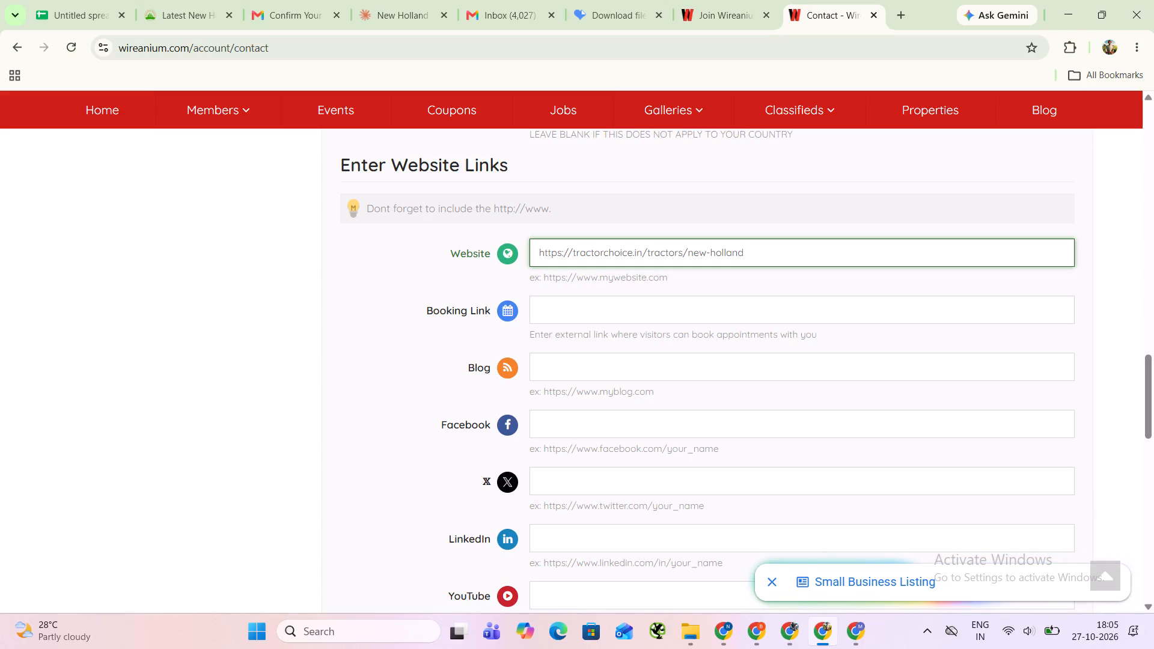
Leave the contact form without saving and open the wireanium.com Blog page.
left_click_drag(1153, 376, 1129, 242)
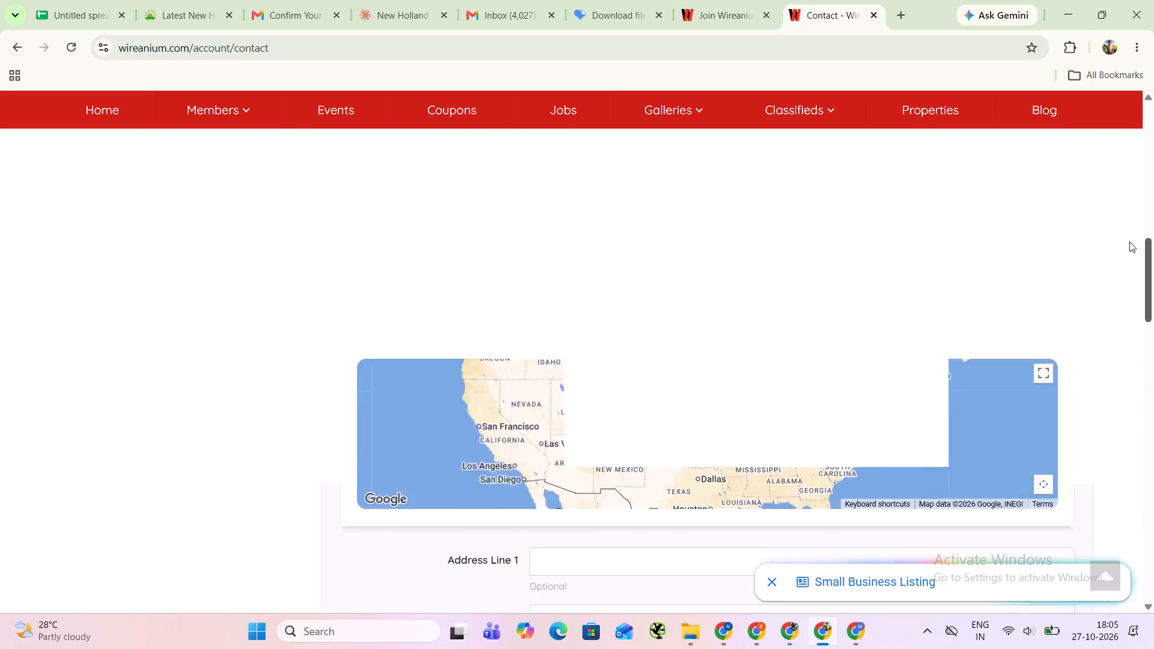
left_click_drag(1129, 242, 1091, 103)
left_click(1091, 103)
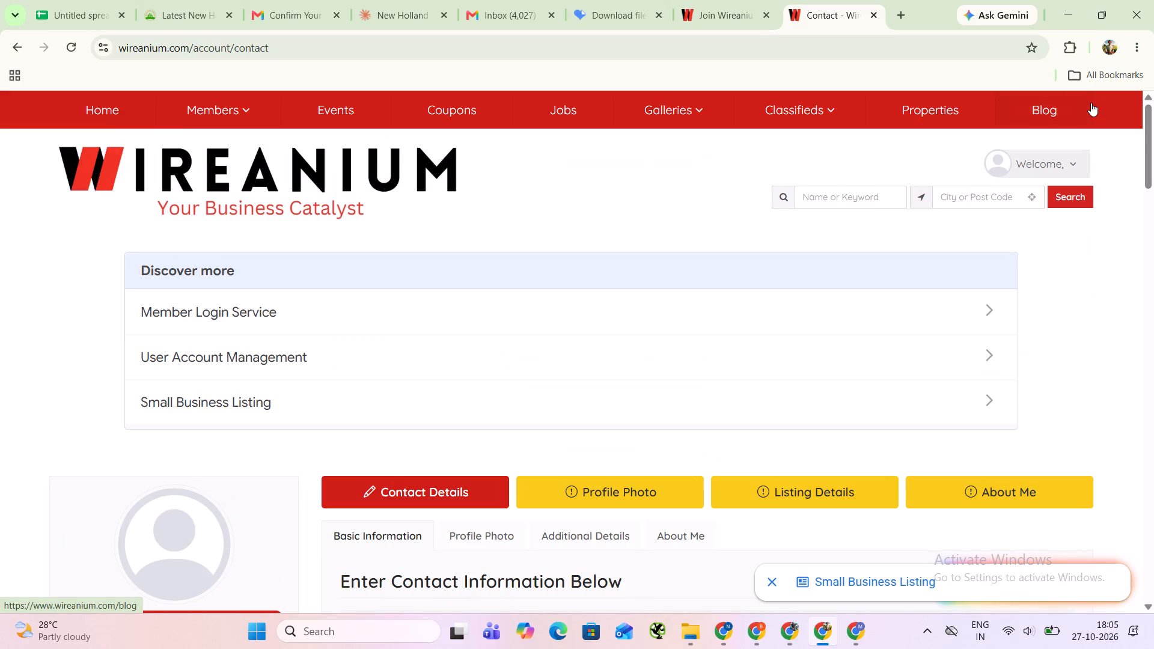
left_click_drag(1153, 114, 1153, 141)
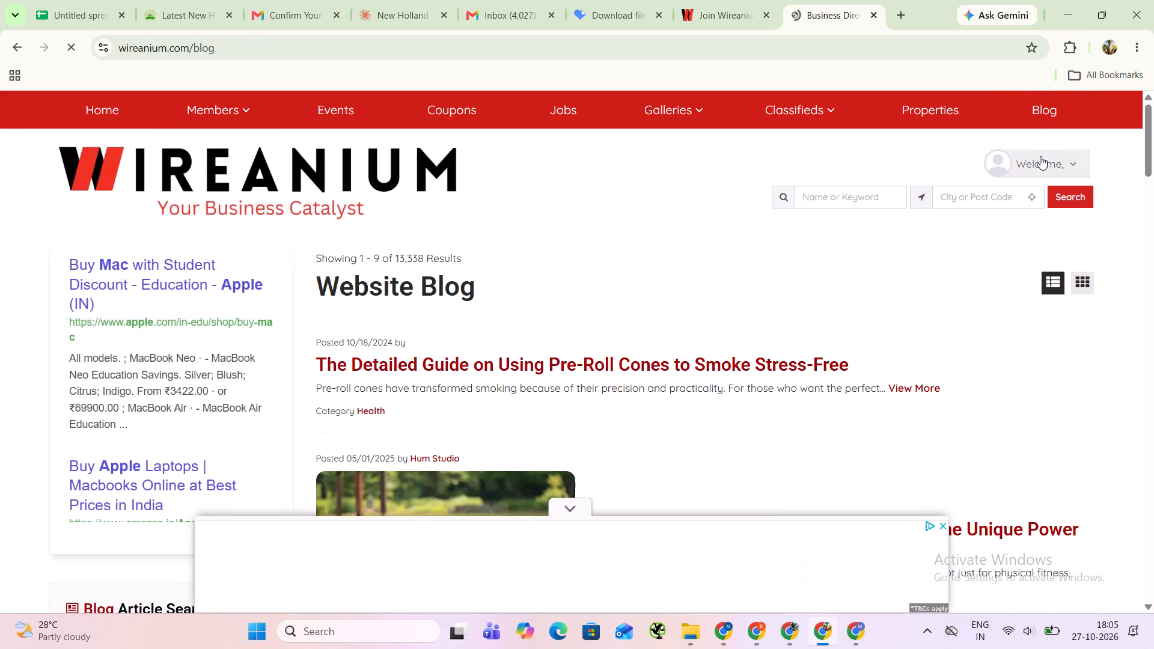
Open the member account menu in the Blog page header.
left_click(1039, 159)
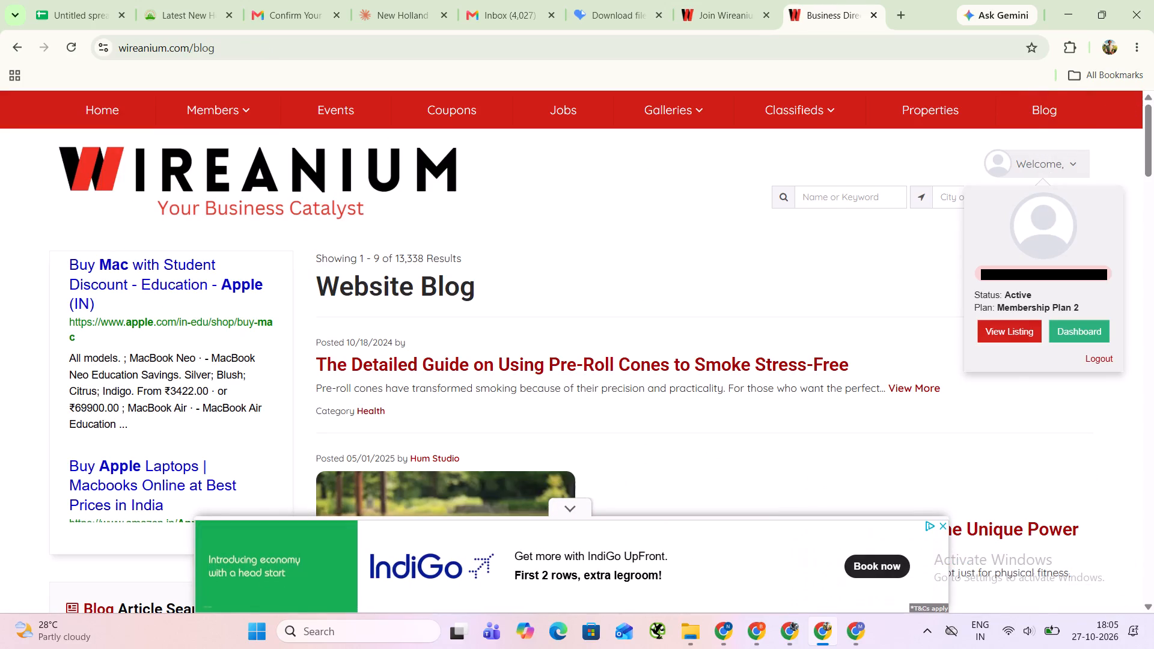
Open the member dashboard of the Wireanium account.
left_click(1066, 322)
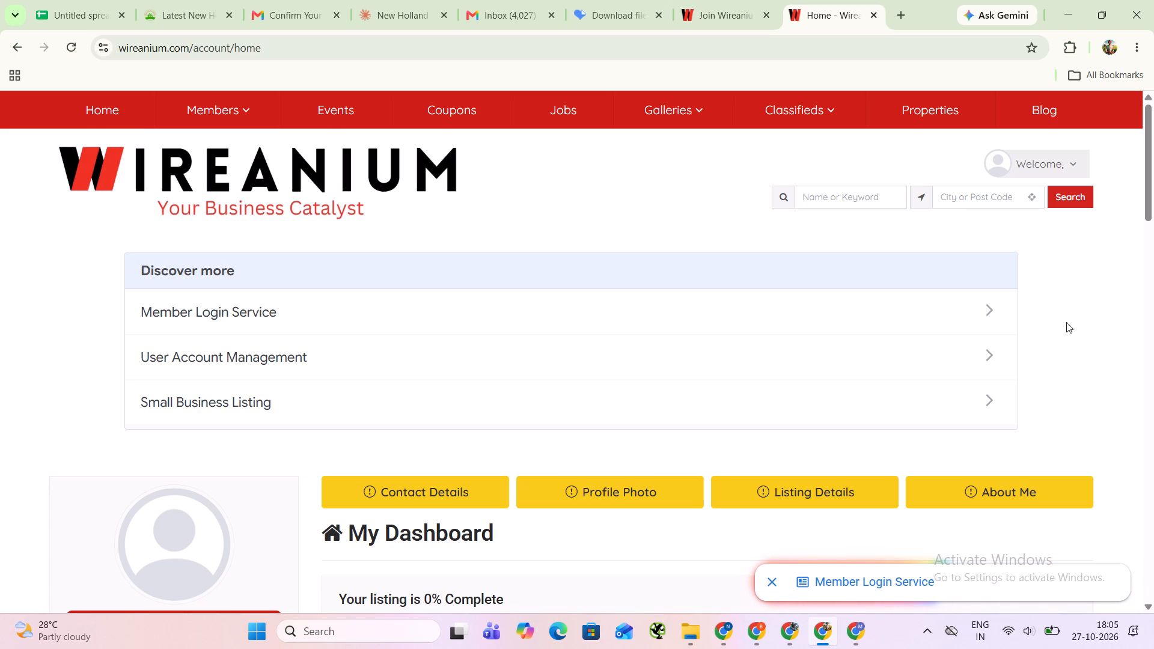
Switch to the Chrome window showing the Guest Posting sheet of "Backlink sheet - Merikheti".
left_click(784, 633)
left_click(743, 567)
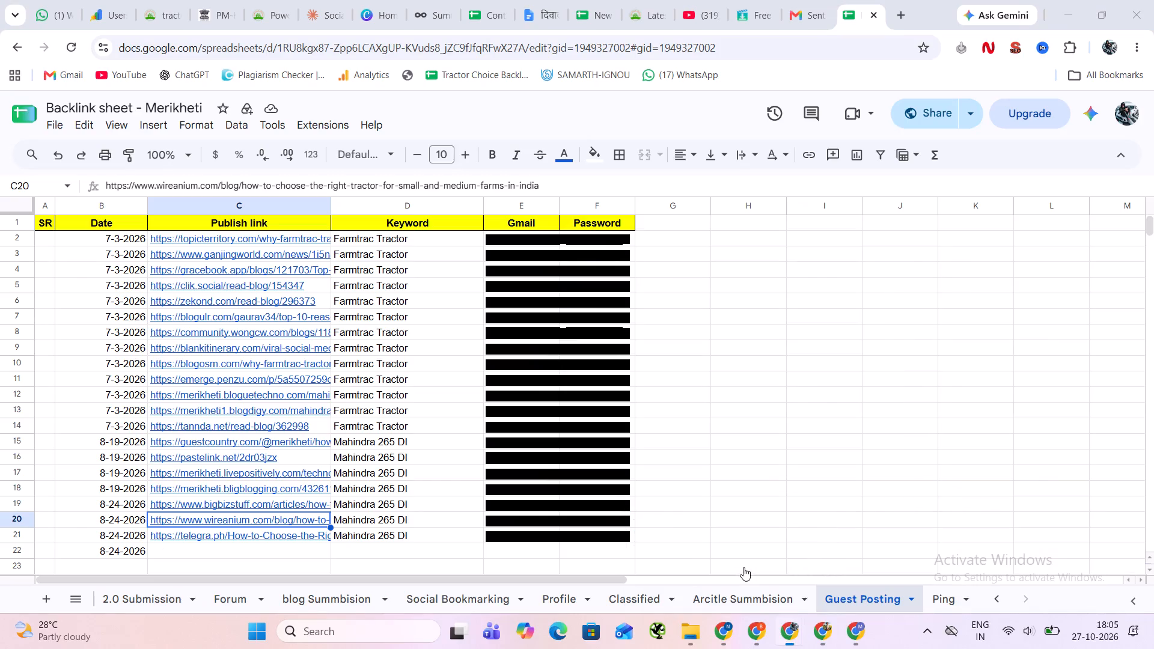